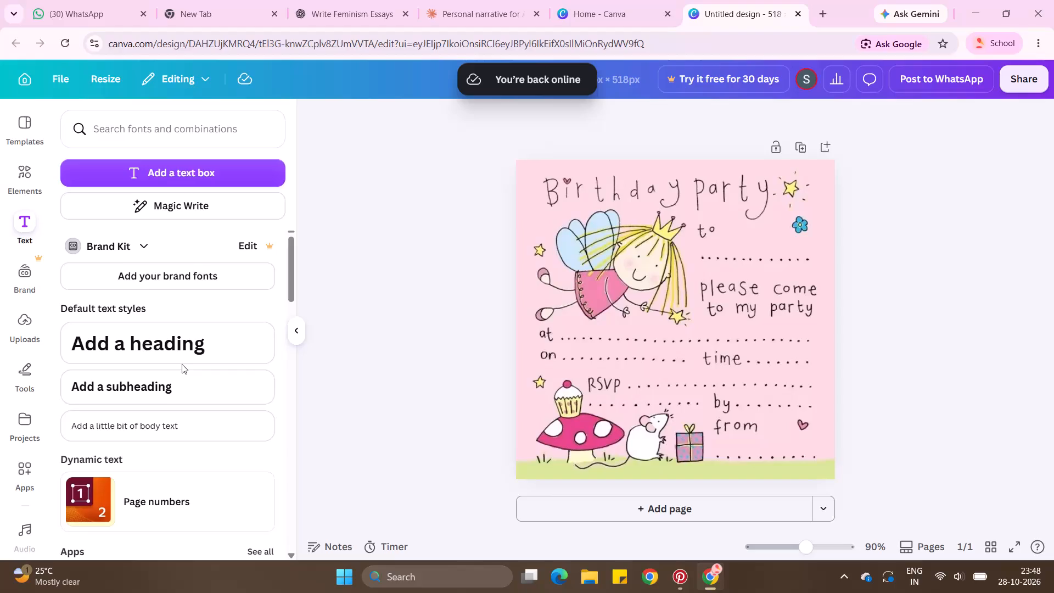
Add a heading reading "anurag" and fit it on the invitation's "to" line at about size 24.
left_click(181, 345)
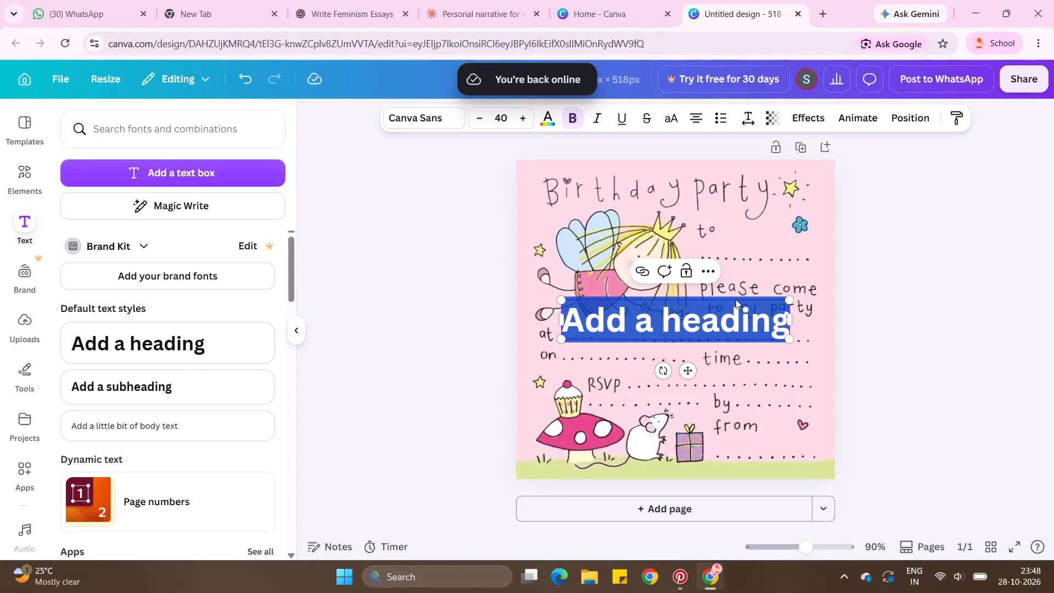
double_click(924, 266)
double_click(736, 317)
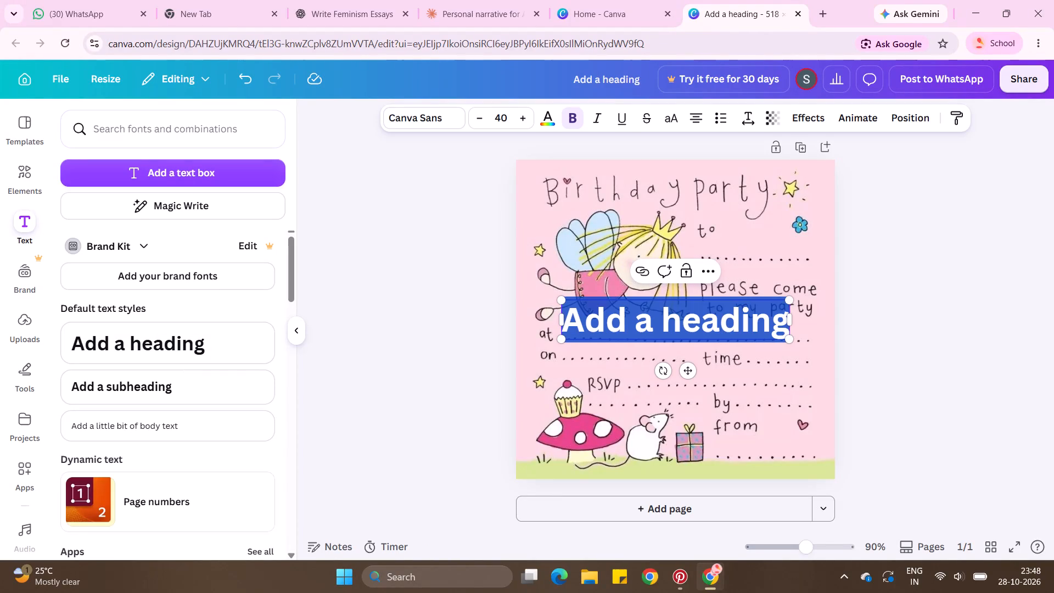
type("anurag")
double_click(867, 365)
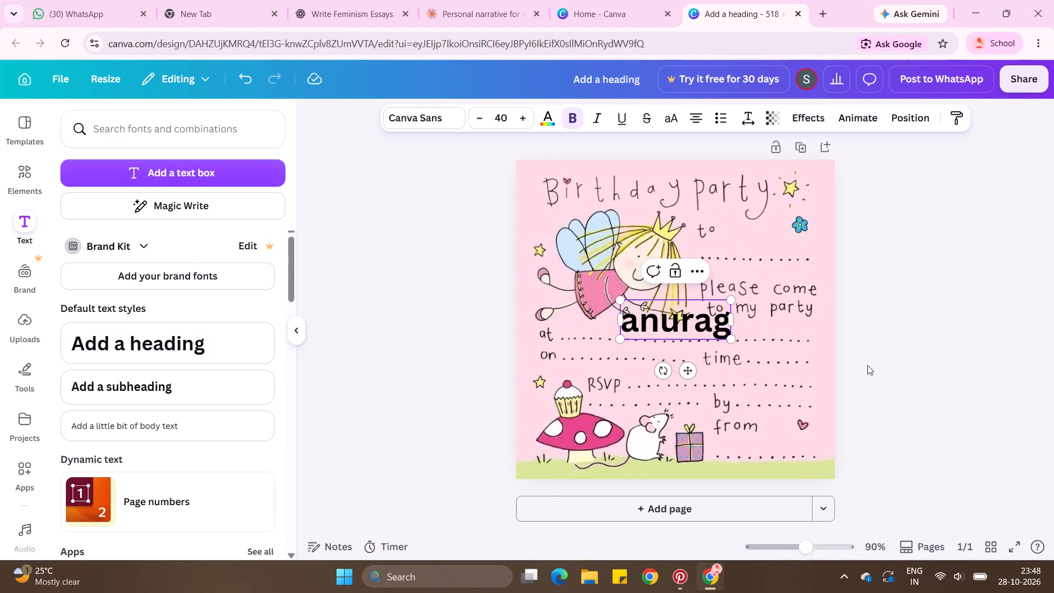
left_click_drag(694, 325, 792, 251)
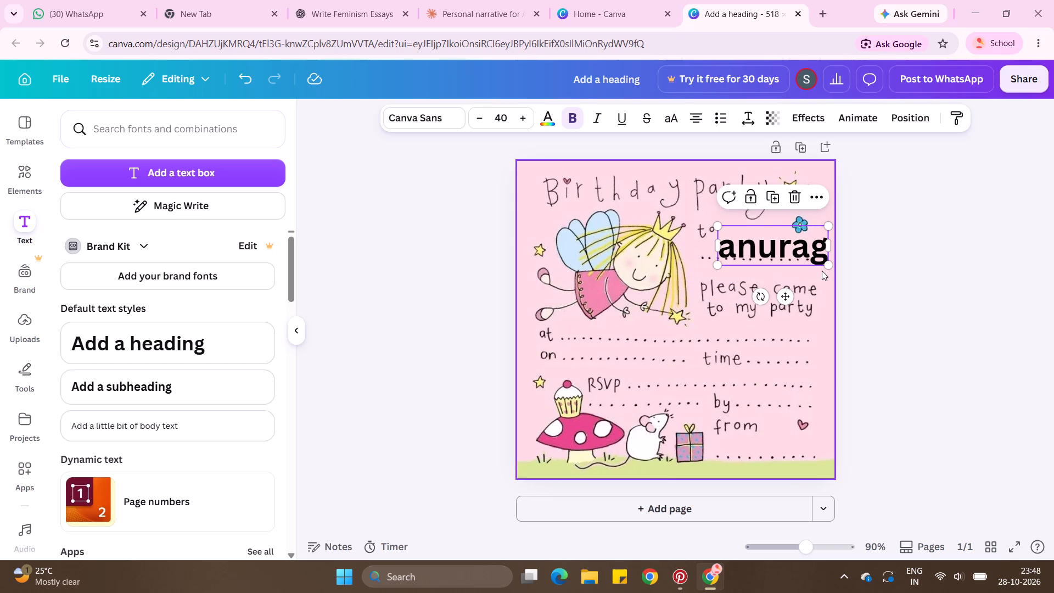
left_click_drag(831, 266, 789, 243)
left_click_drag(773, 235, 774, 237)
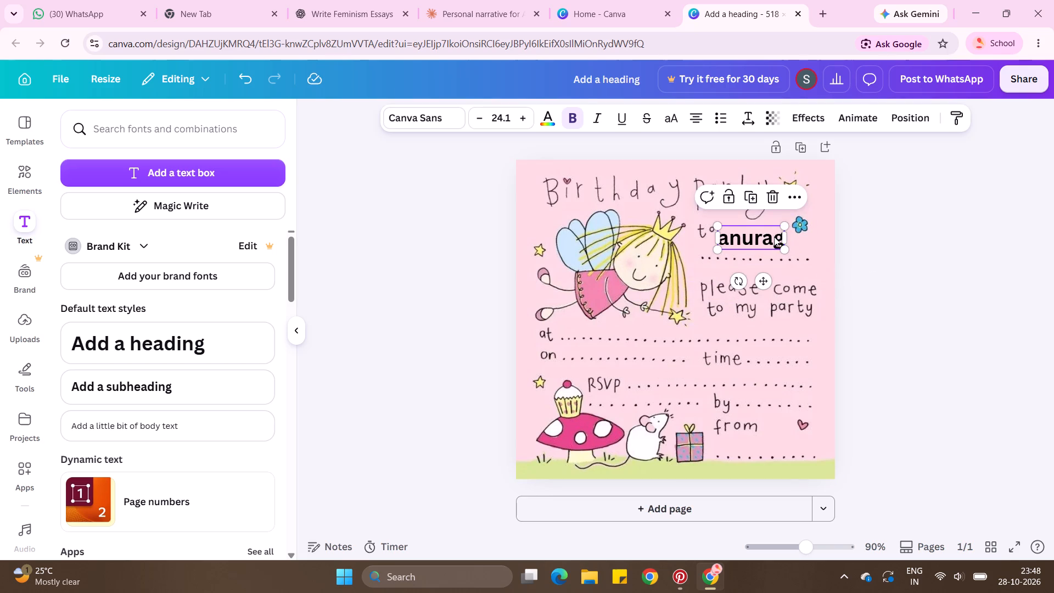
left_click_drag(774, 237, 776, 242)
Restyle the name in a non-bold handwriting font, trying FF Providence Sans before settling on Handsome.
left_click(542, 123)
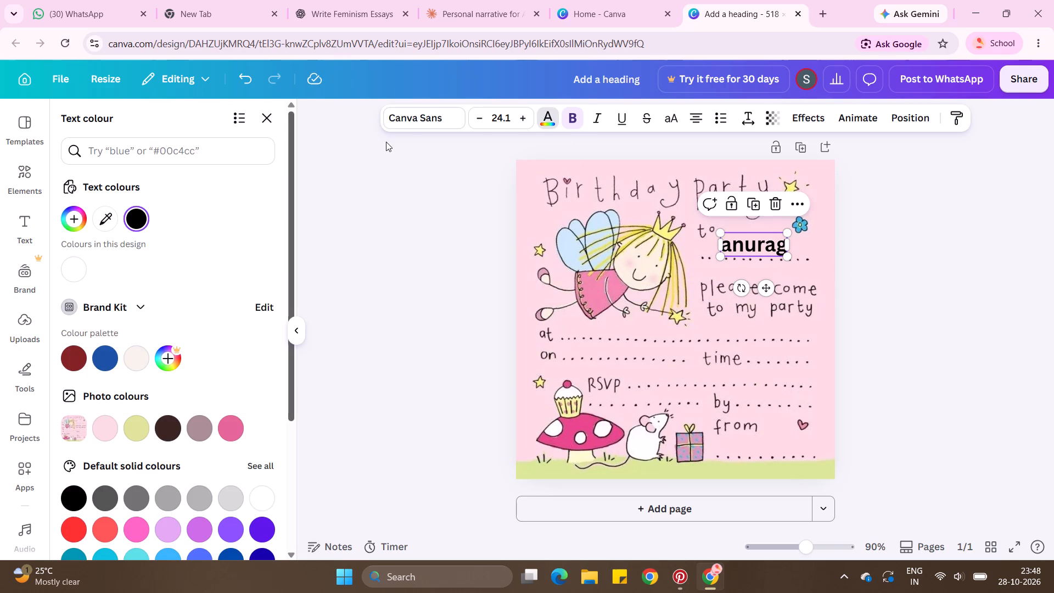
left_click(407, 132)
left_click(406, 118)
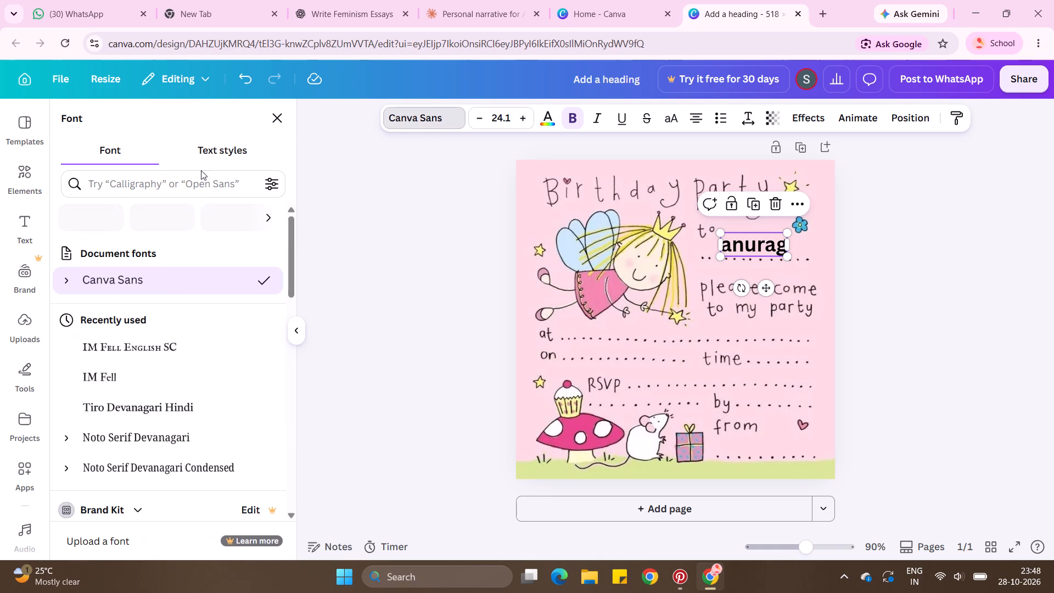
left_click(203, 182)
type("hand")
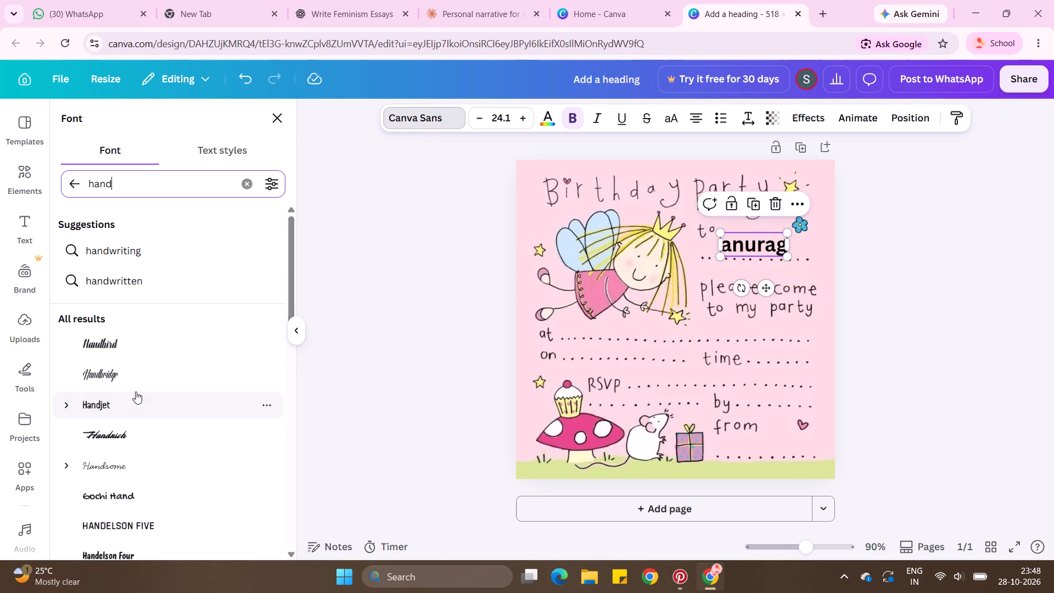
scroll(127, 391, "down", 1)
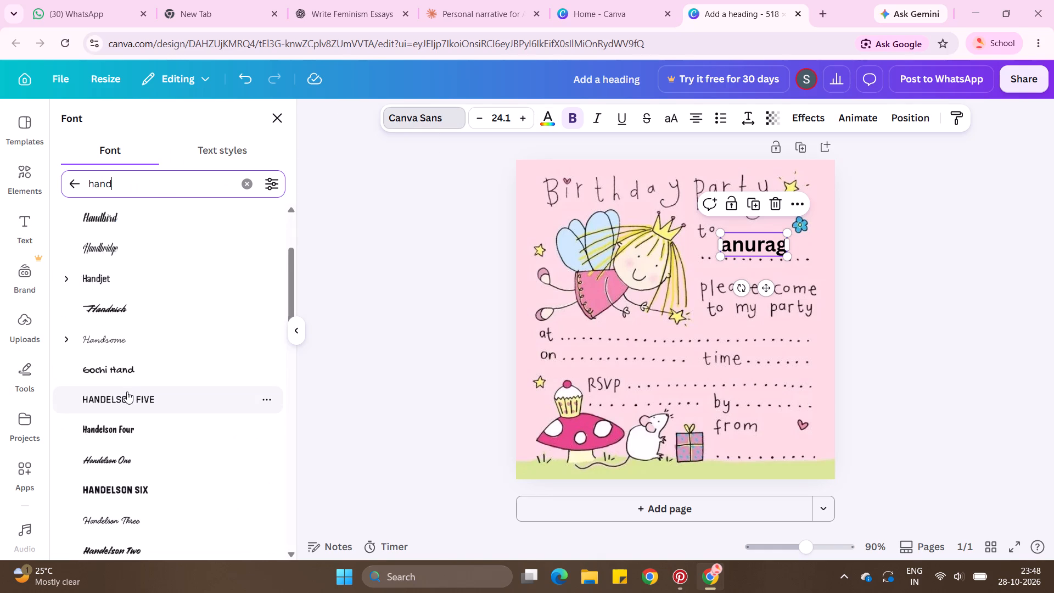
scroll(127, 391, "up", 4)
left_click(125, 254)
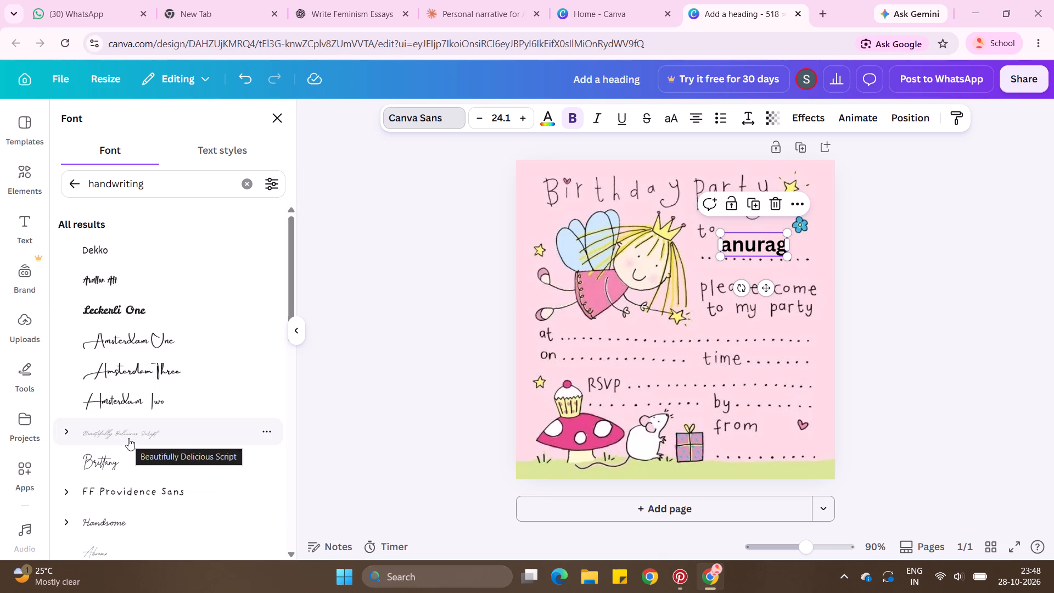
scroll(145, 445, "down", 1)
left_click(154, 385)
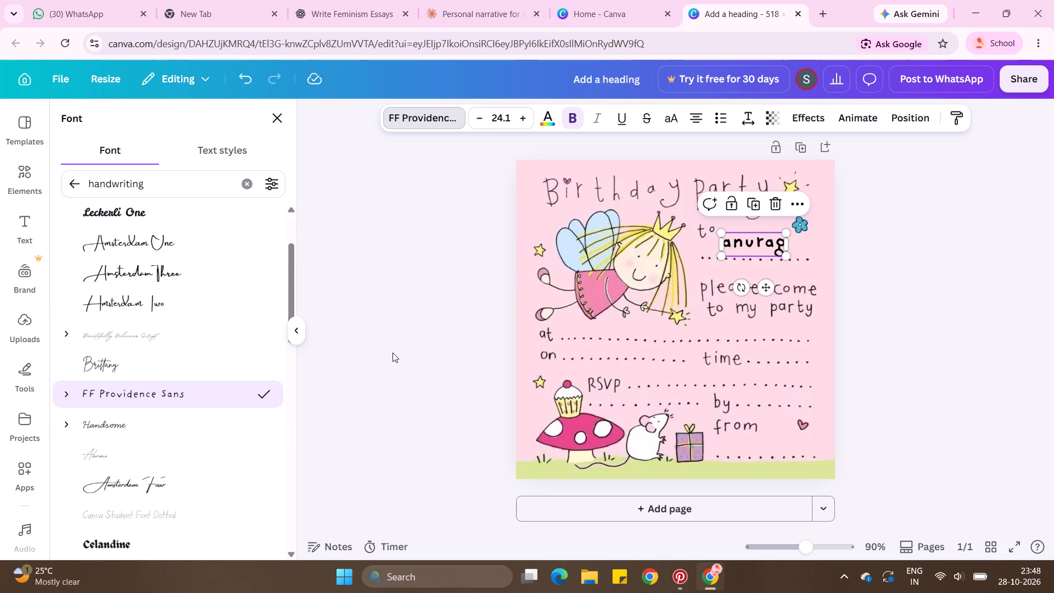
left_click(574, 123)
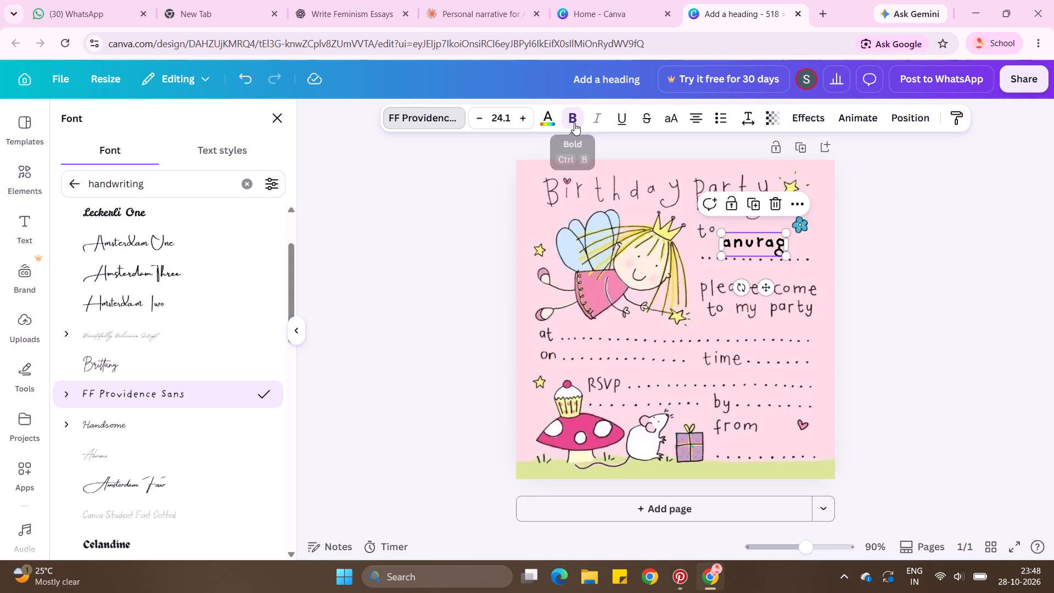
left_click(216, 418)
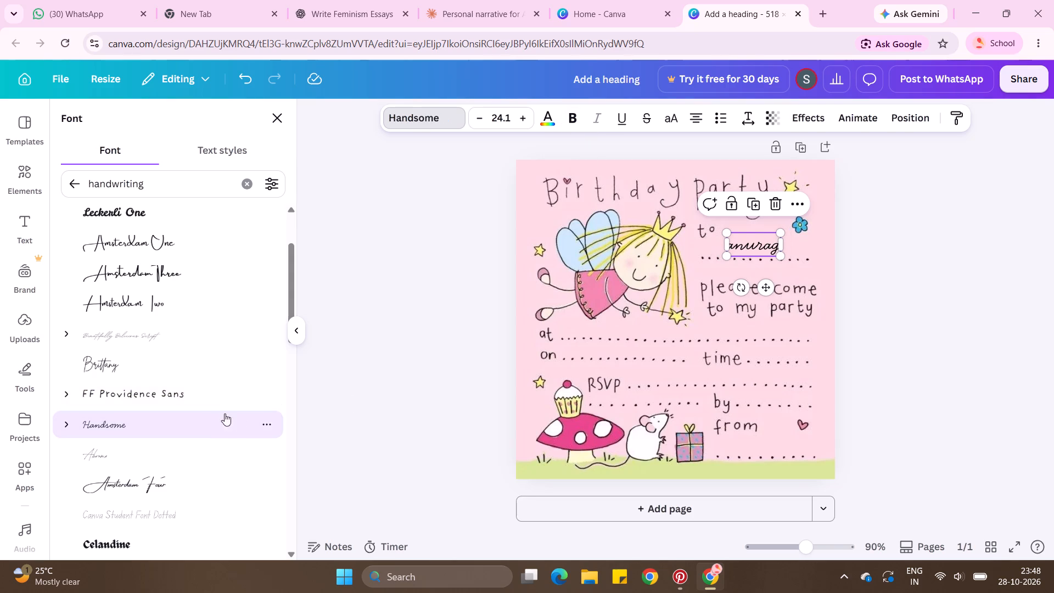
double_click(899, 371)
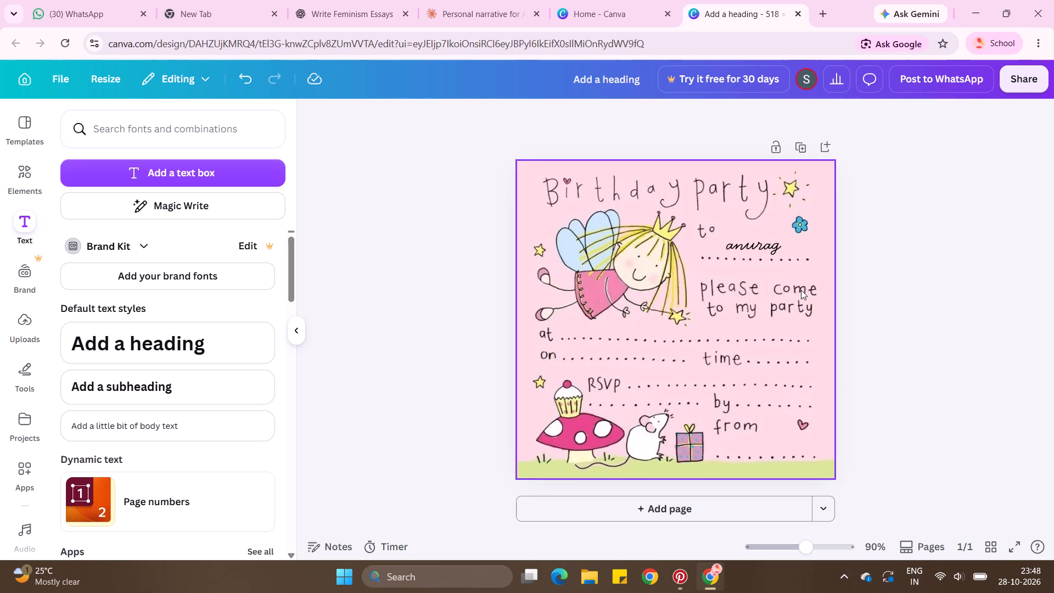
Enlarge the name to about size 31 and recentre it on the "to" line.
left_click(770, 248)
left_click_drag(783, 256, 790, 265)
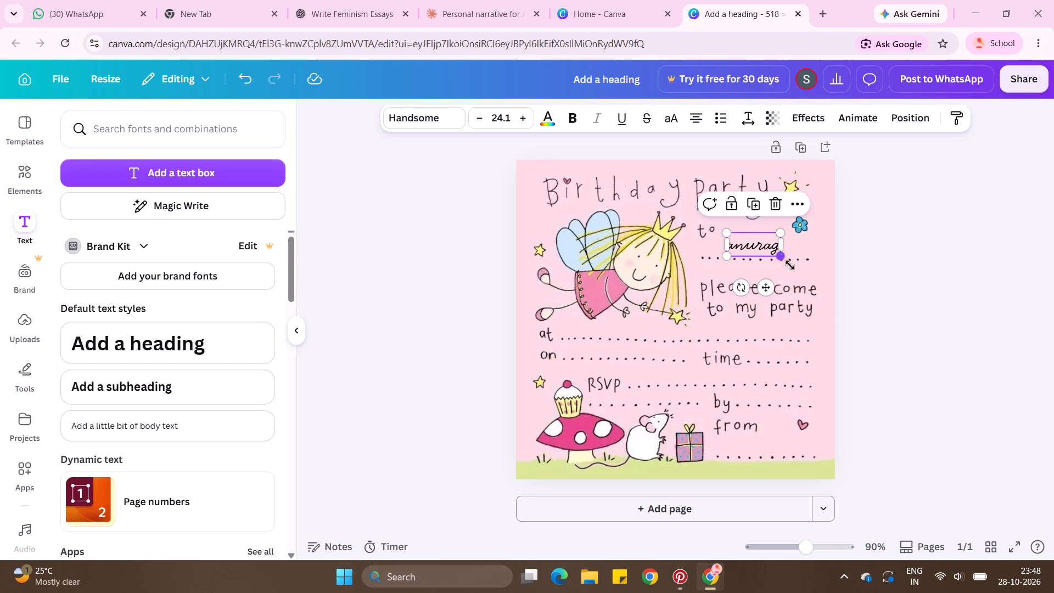
left_click_drag(790, 265, 793, 272)
left_click_drag(773, 255, 765, 251)
double_click(857, 284)
Copy the name onto the "from" line, change the copy's text to "suku", and align it above the dots.
left_click(759, 244)
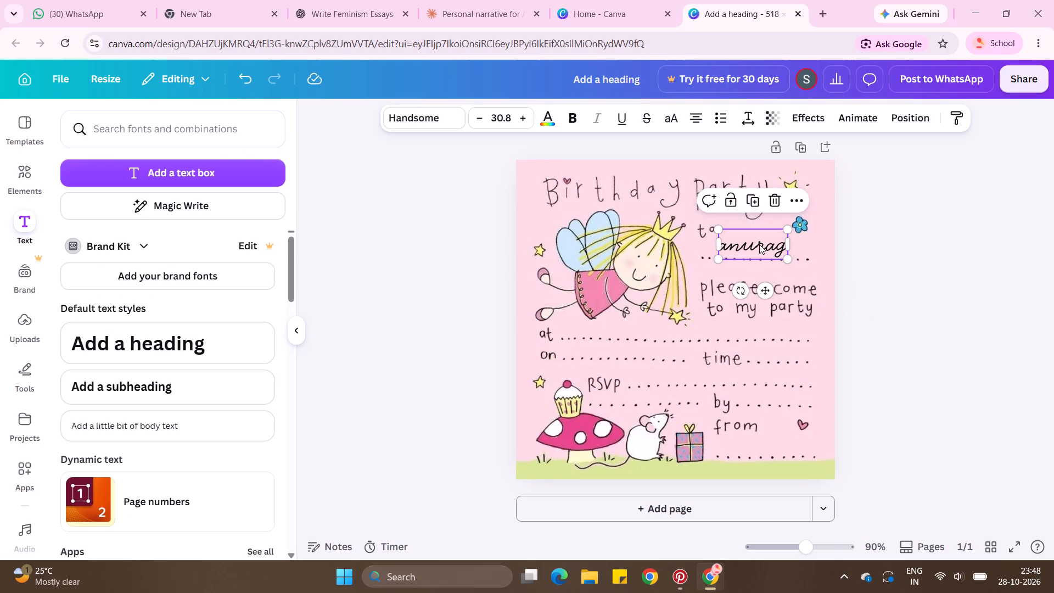
key("ctrl+c")
key("ctrl+v")
left_click_drag(759, 244, 744, 423)
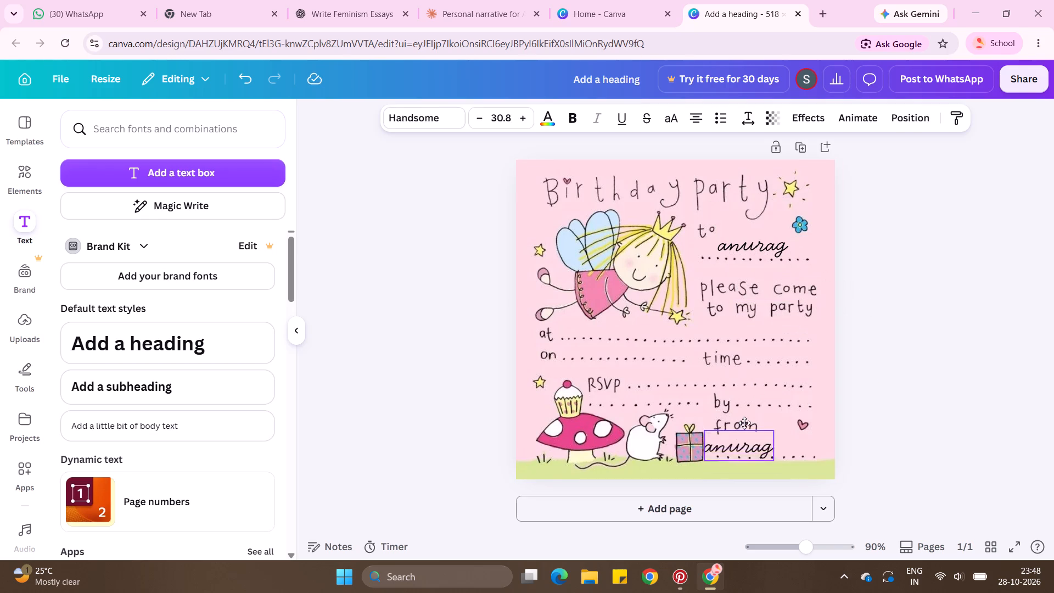
left_click_drag(744, 423, 756, 429)
double_click(756, 429)
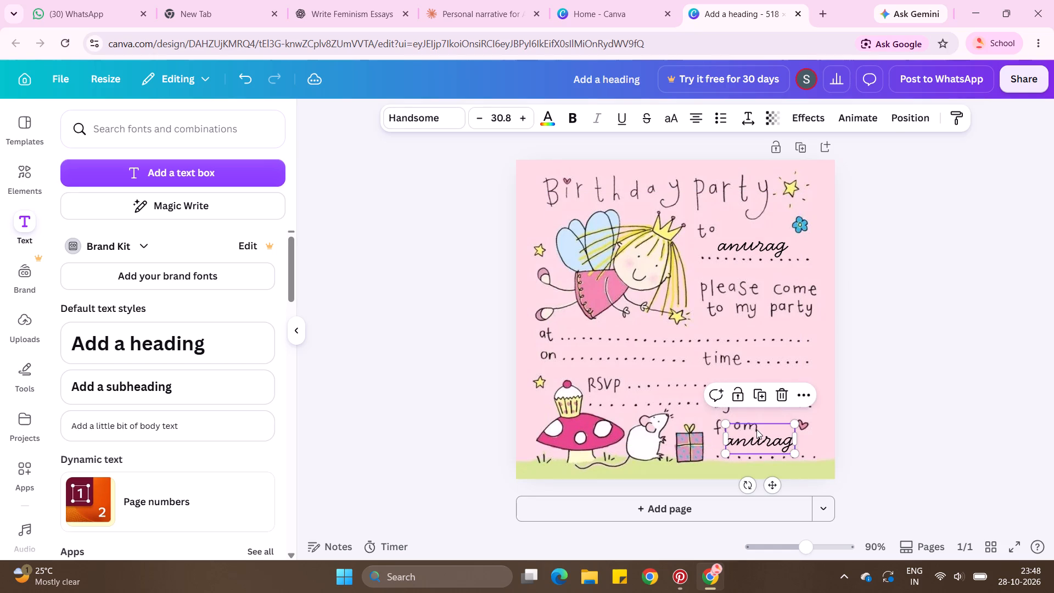
type("suku")
left_click(890, 453)
left_click_drag(890, 453, 777, 439)
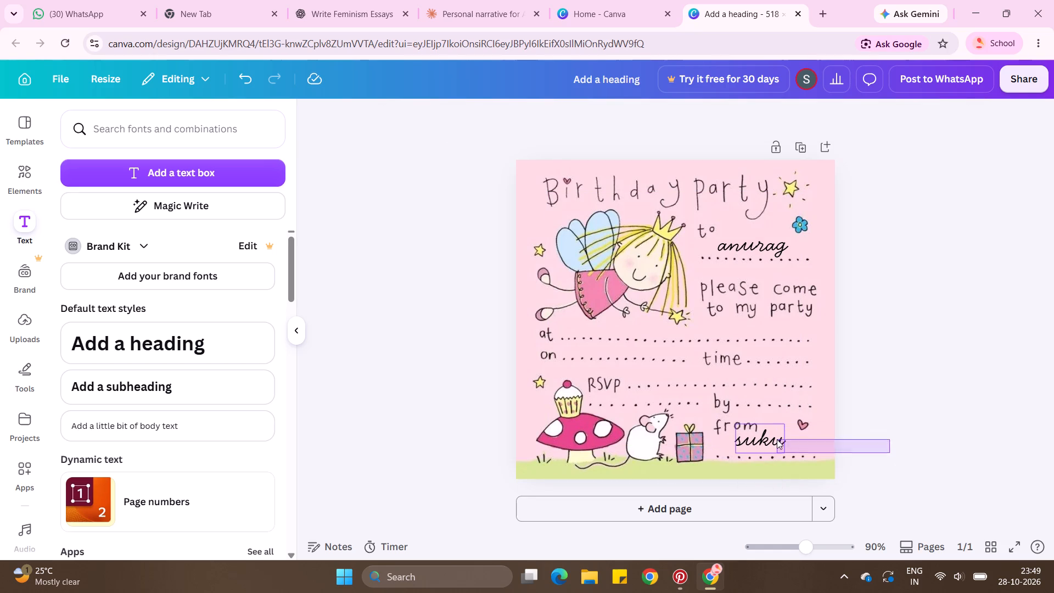
left_click_drag(777, 439, 867, 421)
left_click(867, 421)
left_click_drag(756, 438, 769, 443)
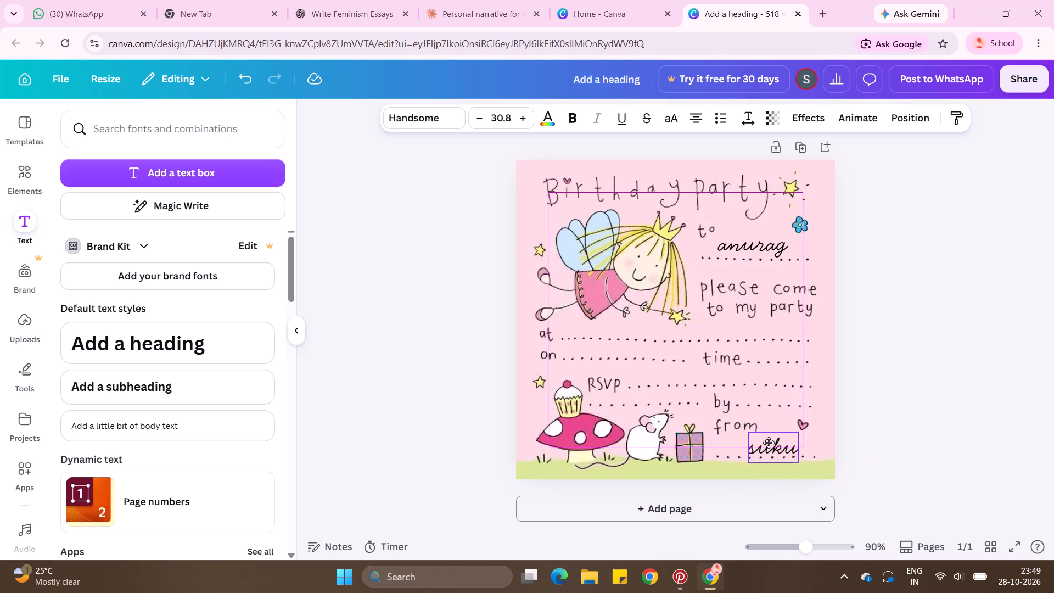
left_click_drag(769, 443, 772, 439)
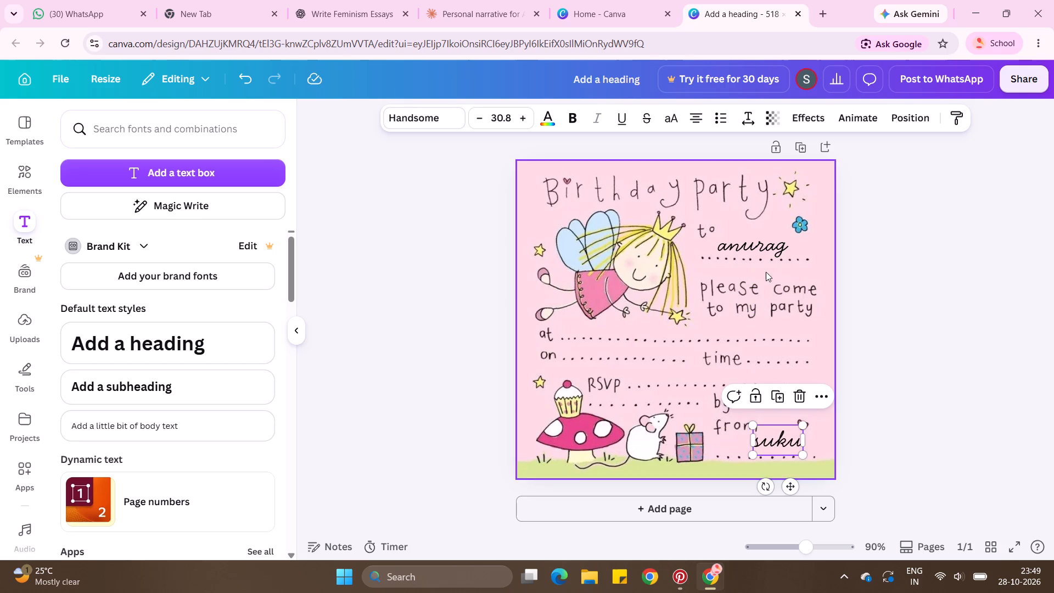
Shorten the name on the "to" line to "anu".
double_click(769, 255)
double_click(777, 241)
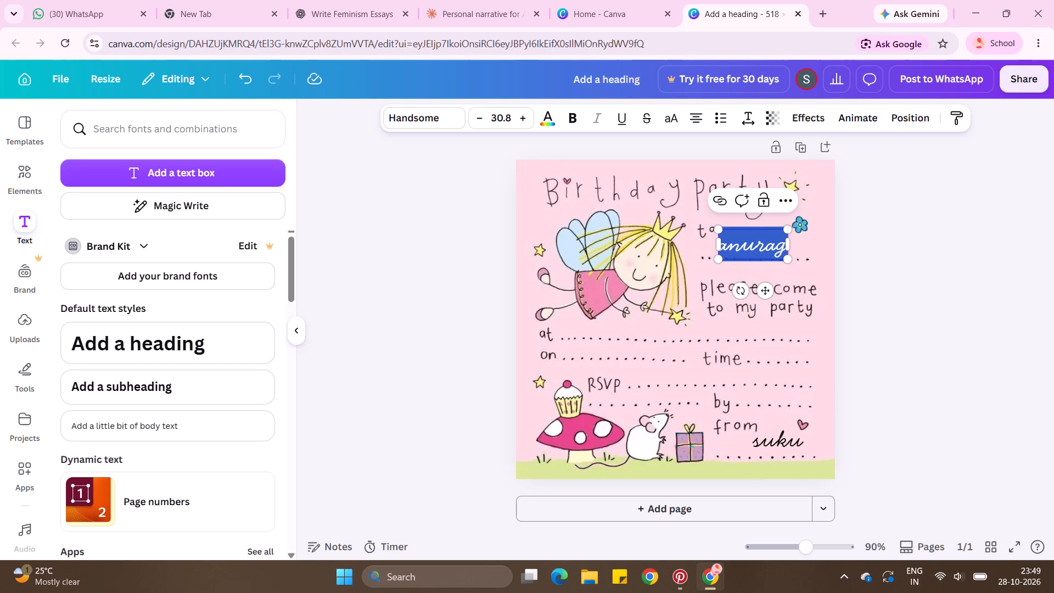
left_click(777, 241)
key("BackSpace")
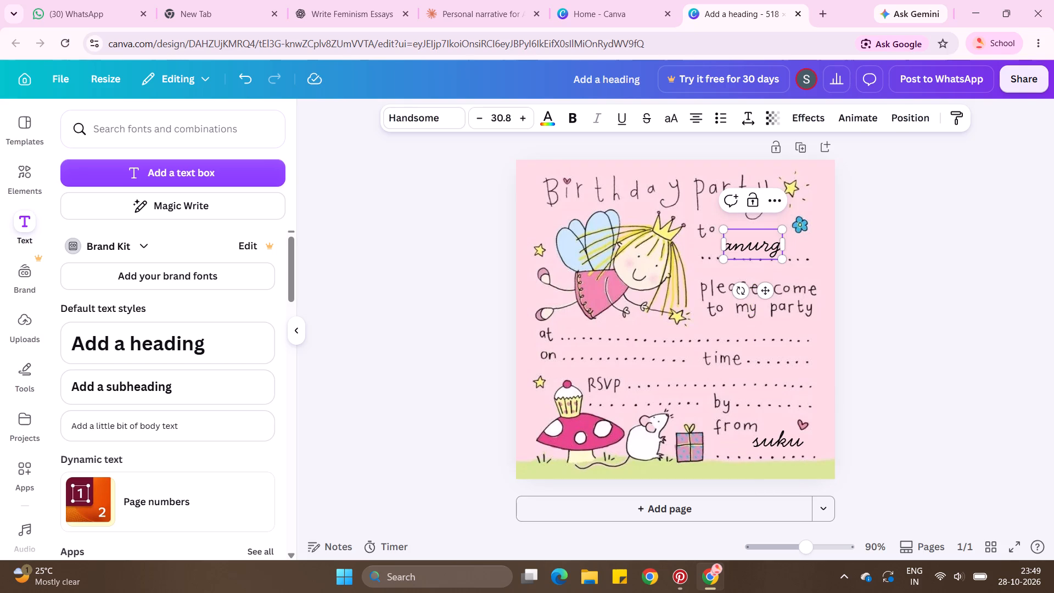
key("Right")
key("BackSpace")
key("BackSpace")
double_click(887, 287)
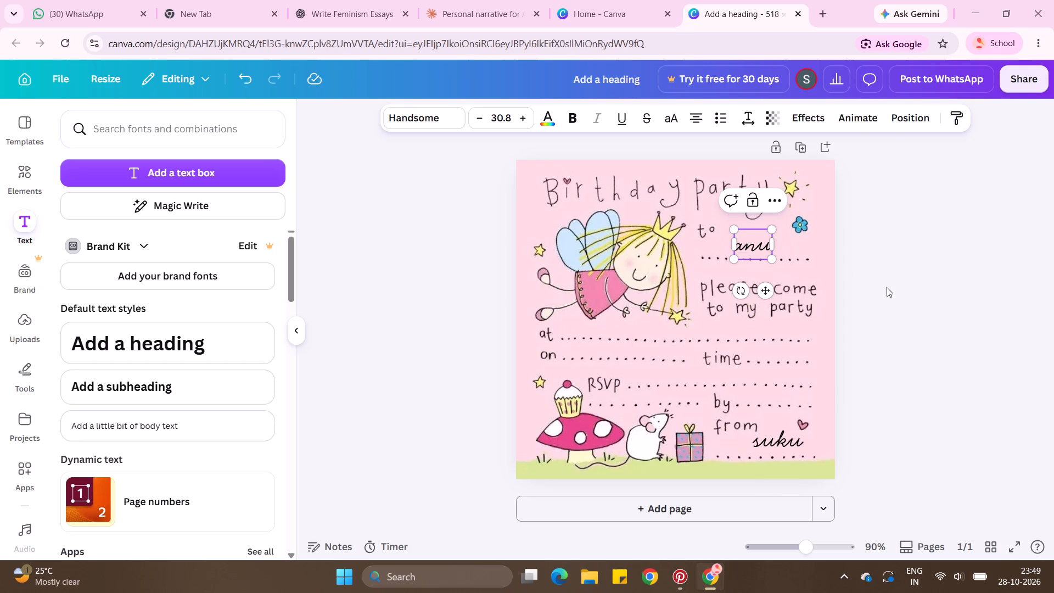
Duplicate the "anu" text onto the "at" line and replace its wording with "social".
left_click(748, 239)
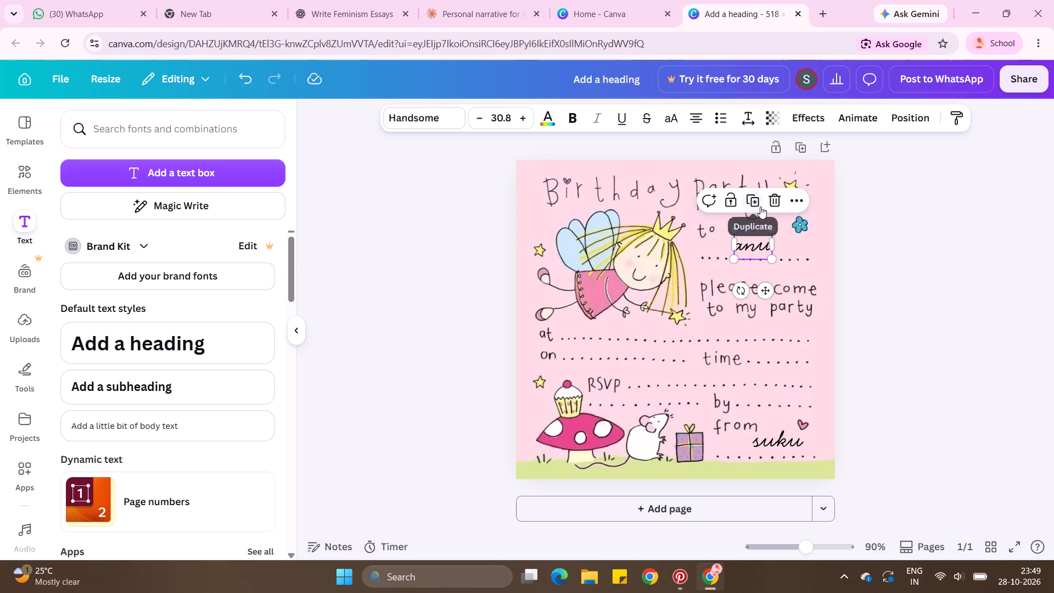
left_click(760, 206)
left_click_drag(775, 258, 621, 335)
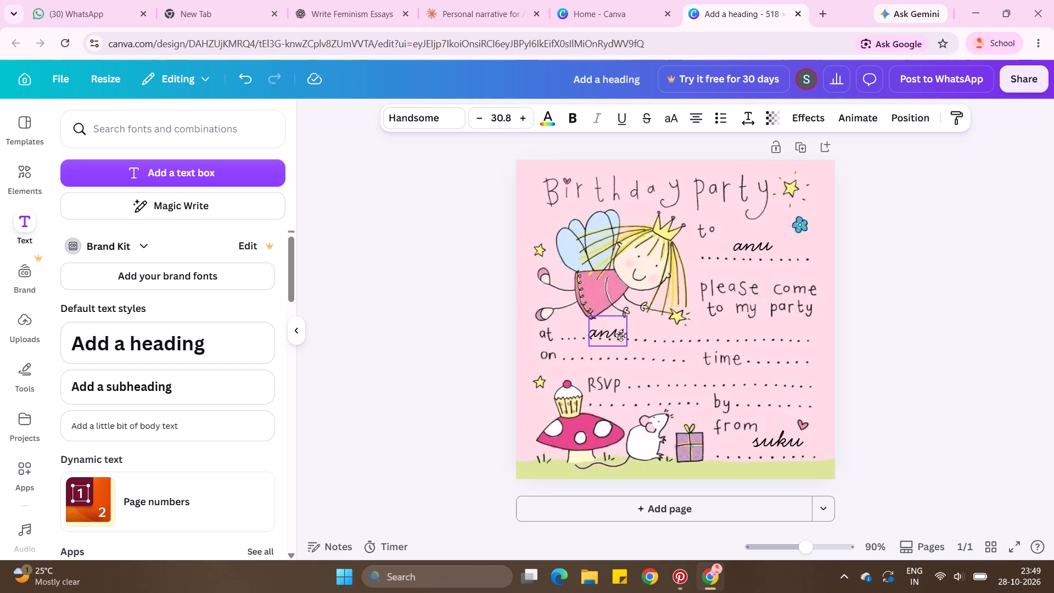
left_click_drag(621, 335, 611, 328)
double_click(611, 328)
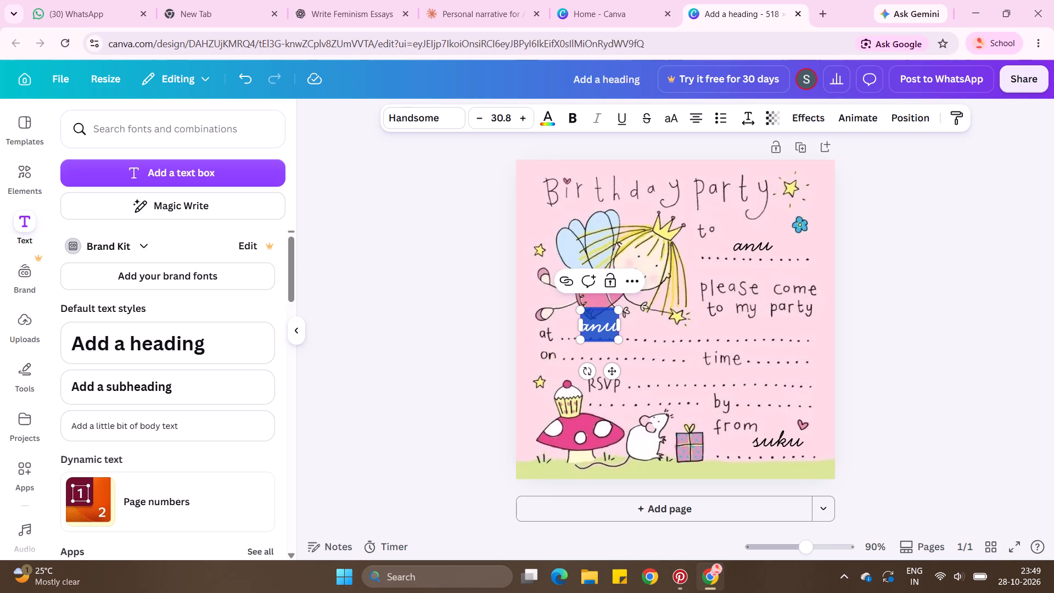
type("social")
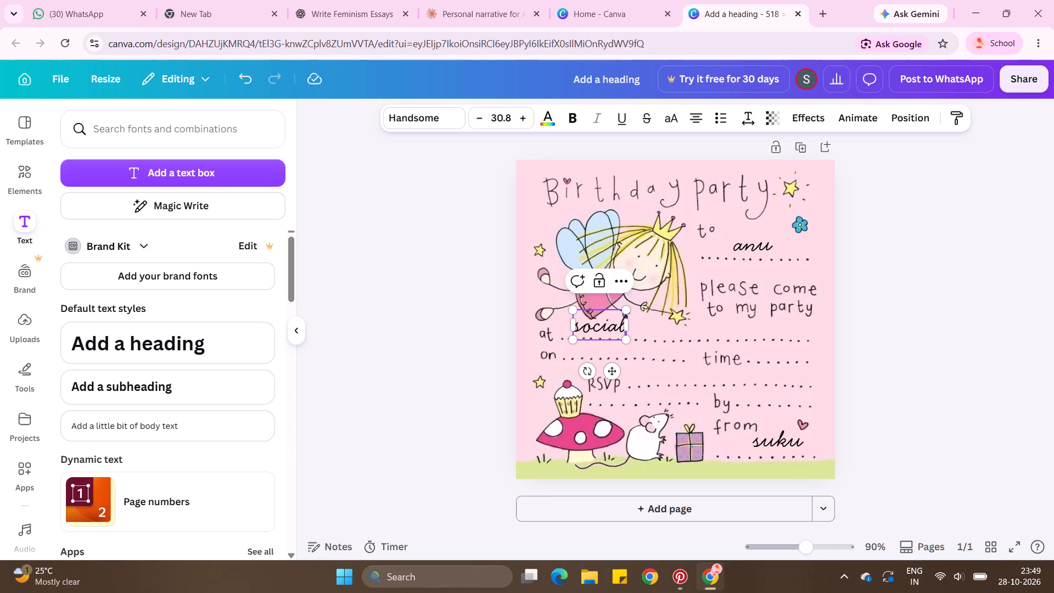
Look up the venue's location in a new browser tab with "socials ci", and return to the invitation design.
left_click(817, 7)
type("sc")
key("BackSpace")
type("ocials")
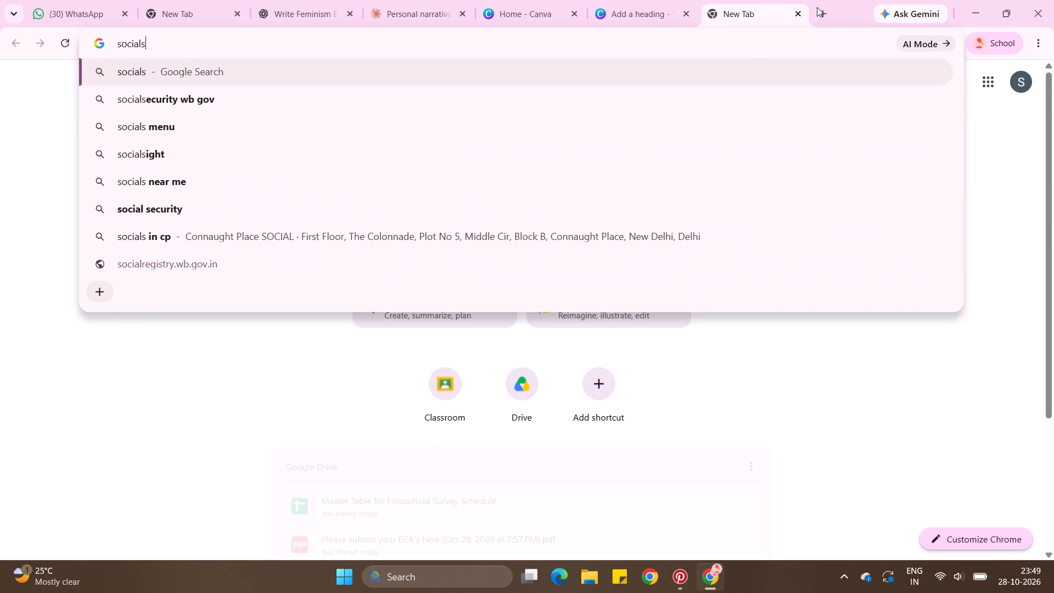
key("space")
type("ci")
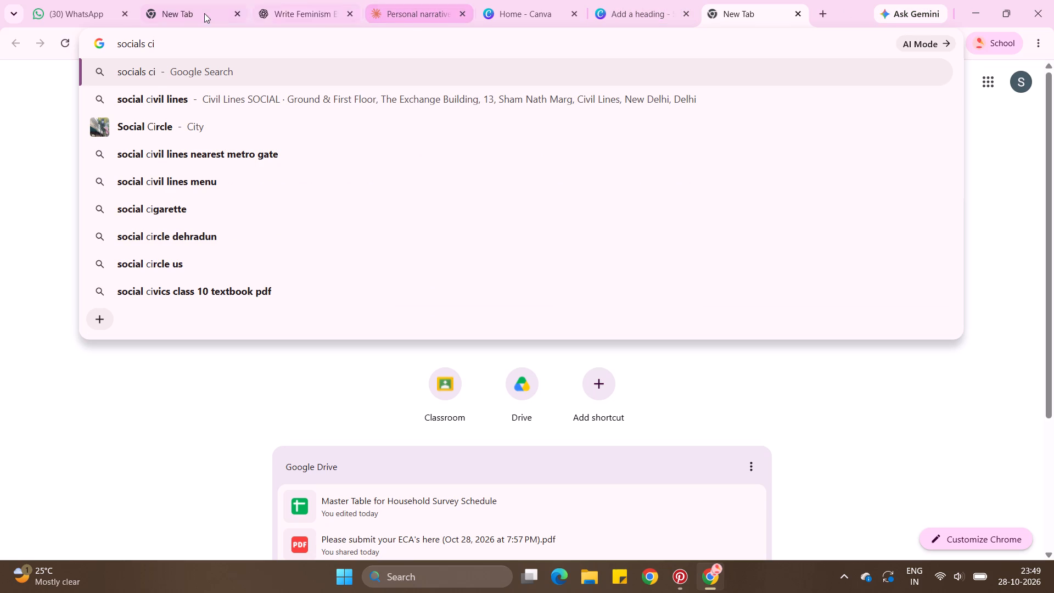
left_click(633, 0)
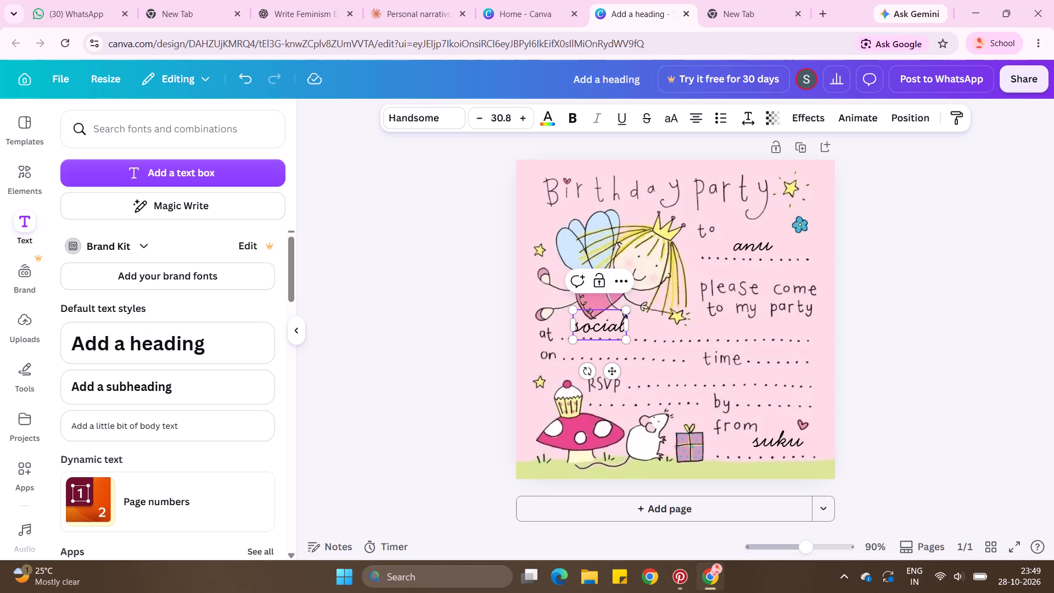
Complete the venue text as "social, civil lines" and position it after "at" on the dotted line.
type(",")
key("space")
type("civil lines")
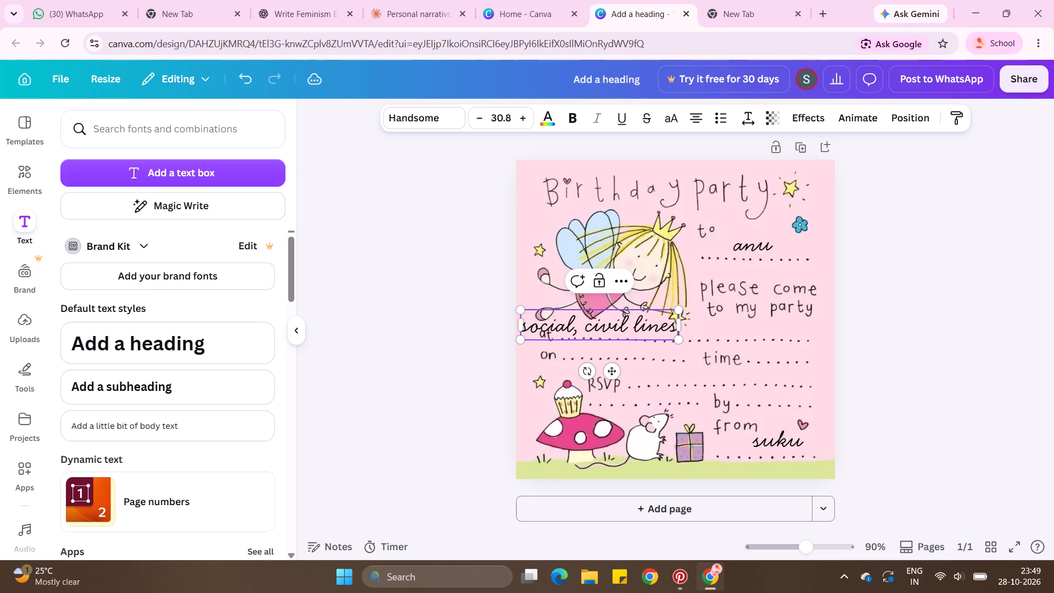
double_click(879, 342)
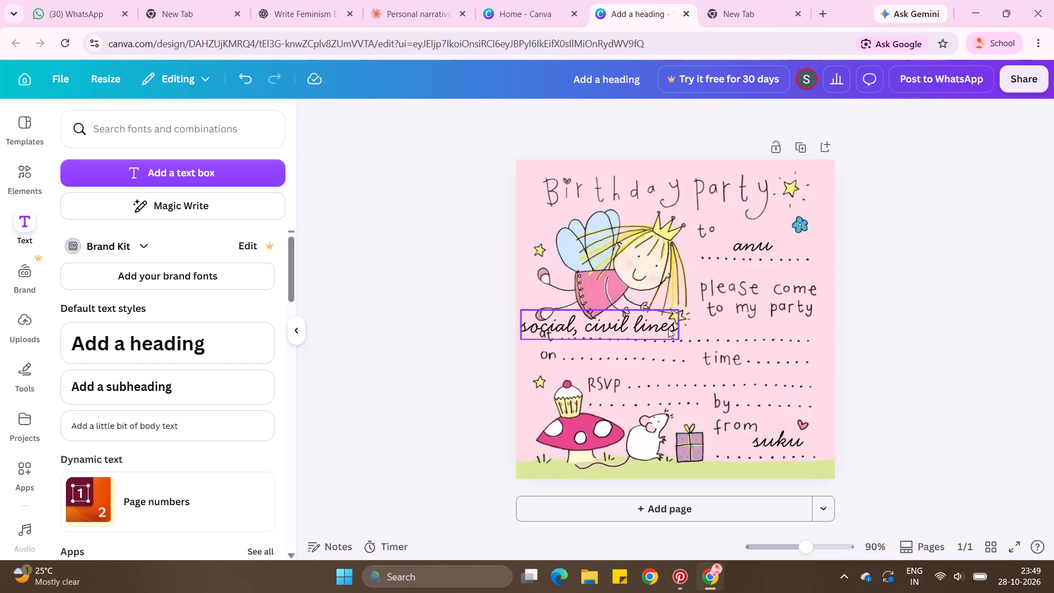
left_click_drag(668, 328, 724, 341)
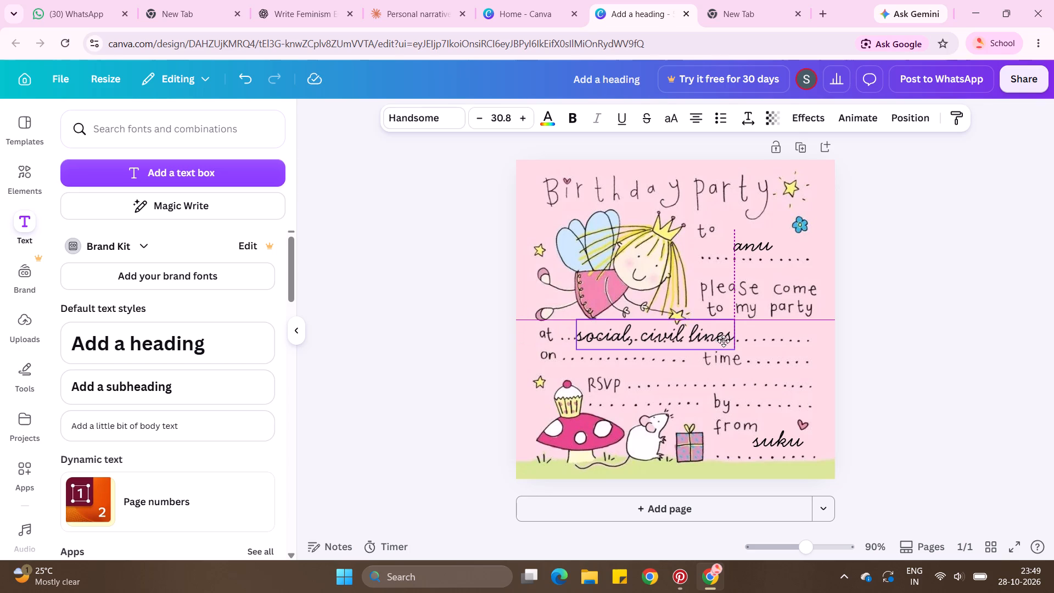
left_click_drag(724, 341, 733, 331)
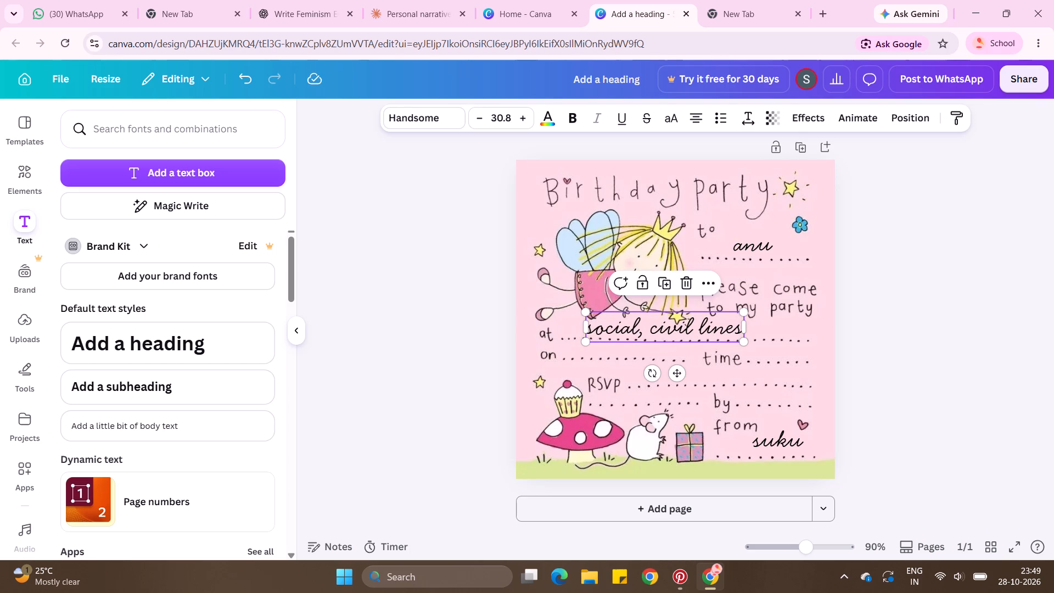
Set the font size of the "social, civil lines" venue text to 27.
left_click(502, 124)
type("27")
key("Return")
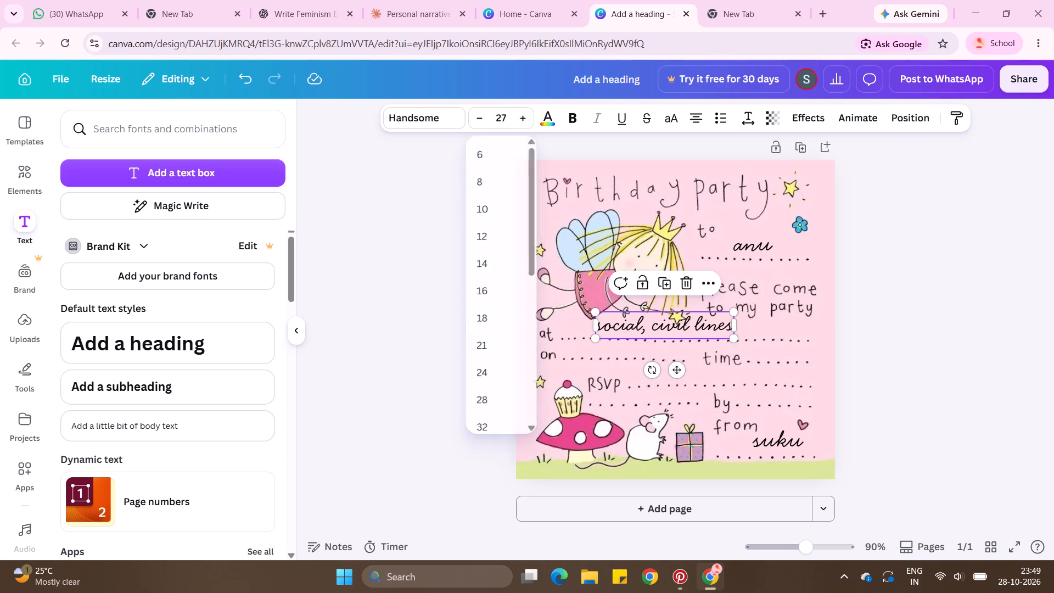
Select the "anu", venue and "suku" texts together and set their font size to 27.
left_click_drag(862, 230, 631, 428)
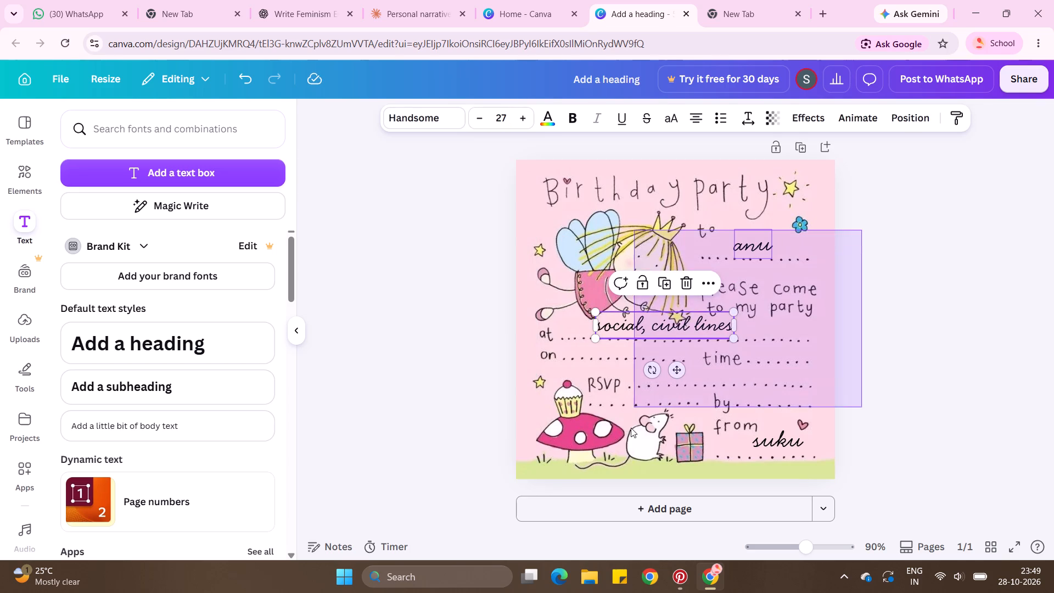
left_click_drag(631, 428, 637, 446)
left_click(504, 118)
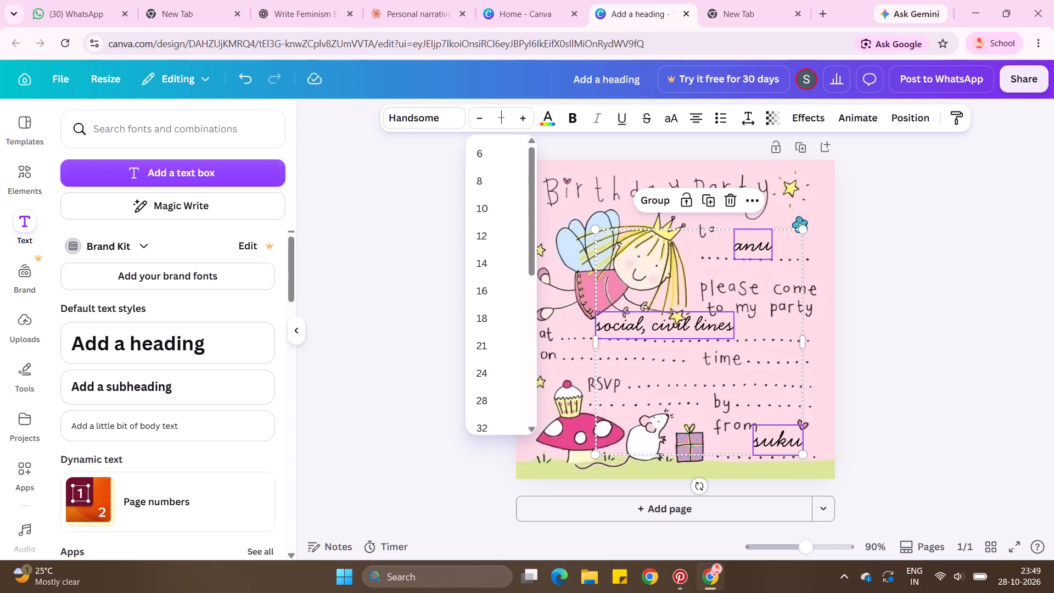
type("27")
key("Return")
double_click(901, 222)
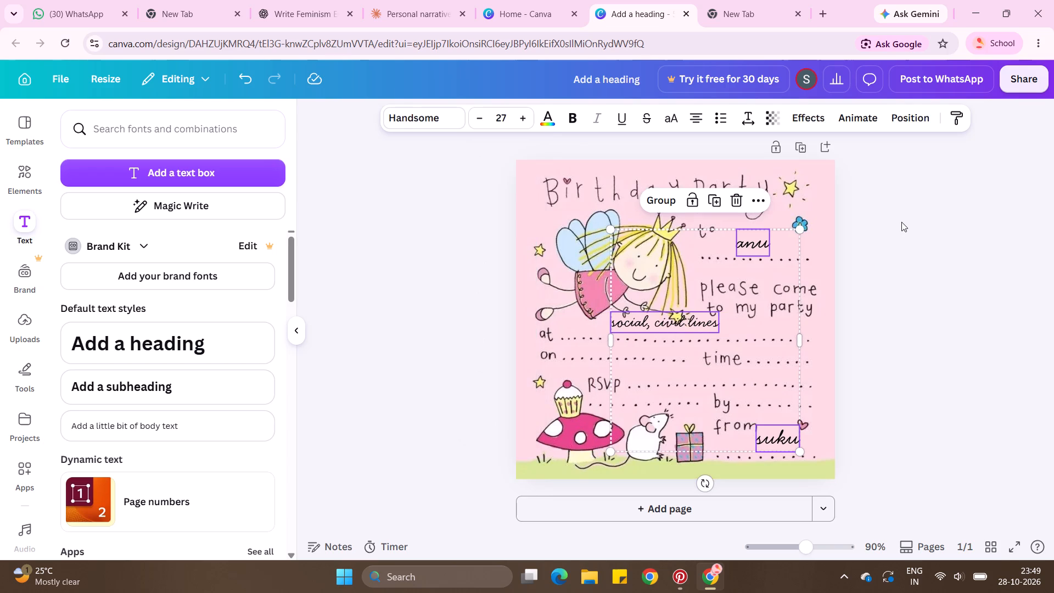
Reposition the venue, "anu" and "suku" texts so each sits just above its own dotted line.
left_click_drag(675, 327, 670, 332)
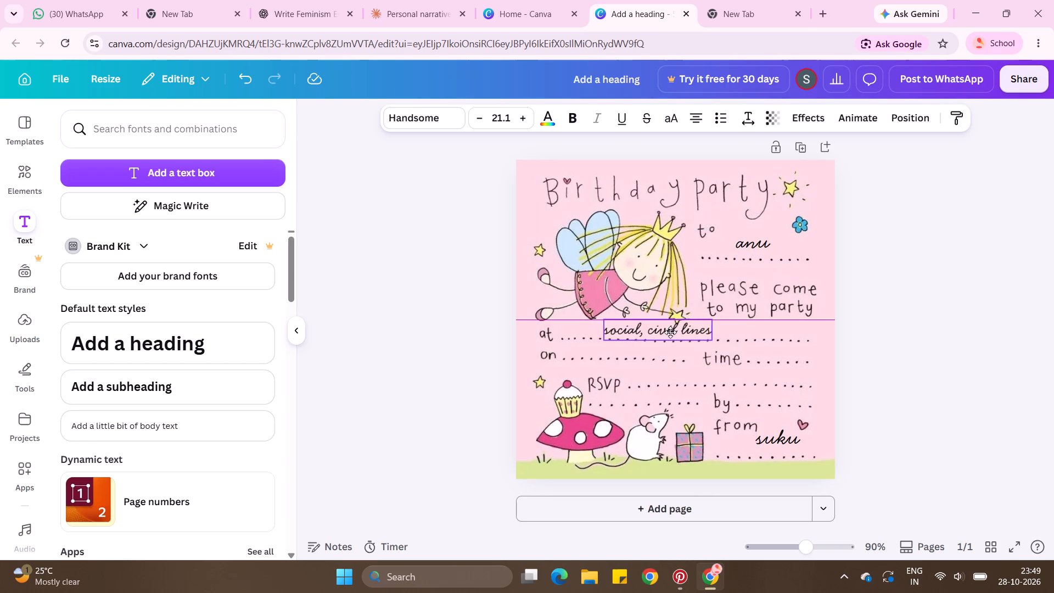
left_click_drag(670, 332, 689, 332)
left_click_drag(754, 255, 739, 259)
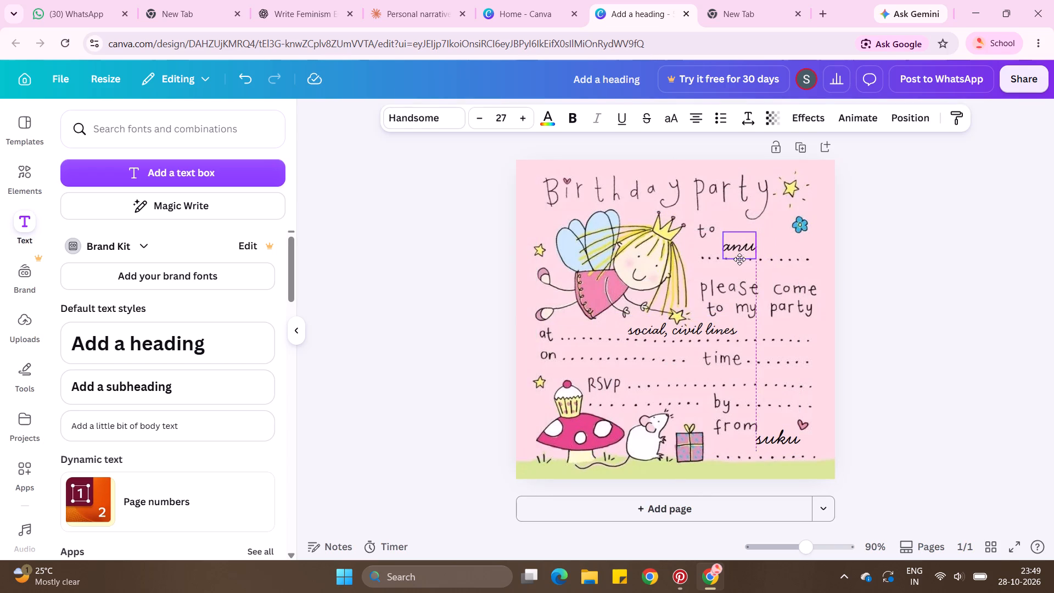
left_click_drag(739, 259, 738, 259)
left_click_drag(776, 449, 761, 447)
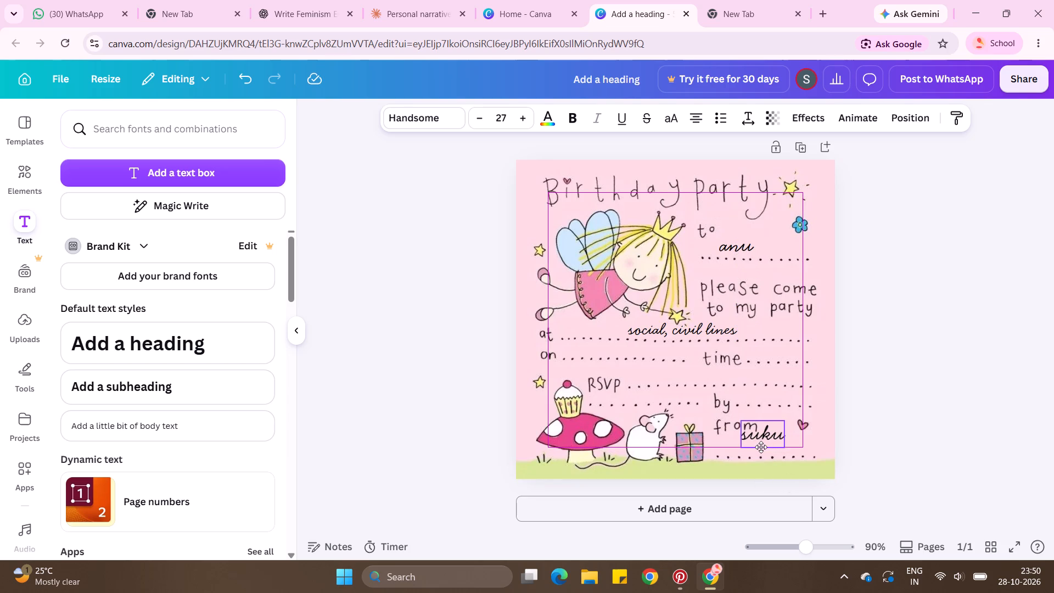
left_click_drag(761, 447, 760, 452)
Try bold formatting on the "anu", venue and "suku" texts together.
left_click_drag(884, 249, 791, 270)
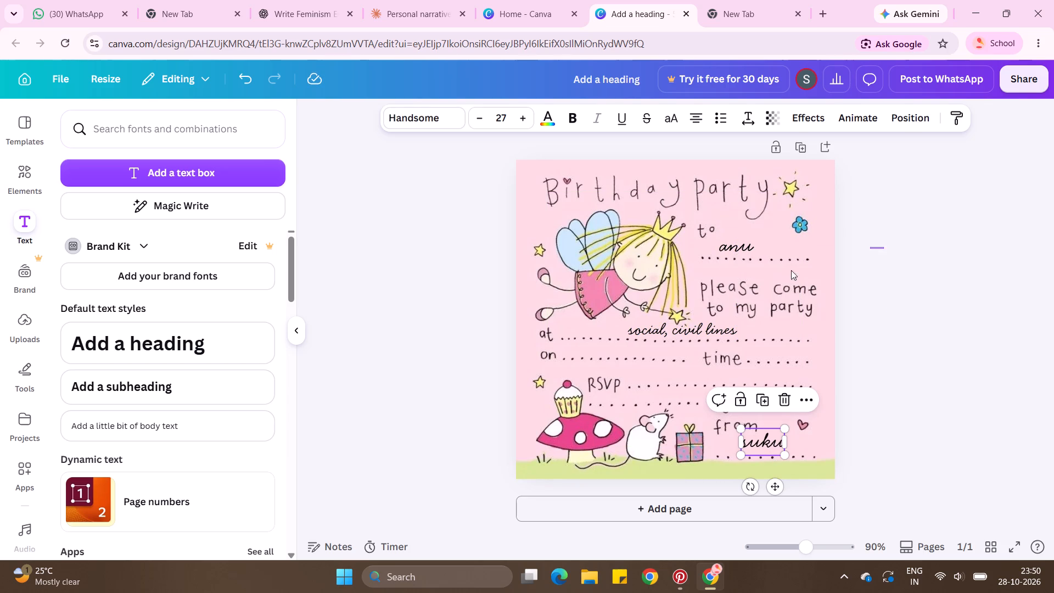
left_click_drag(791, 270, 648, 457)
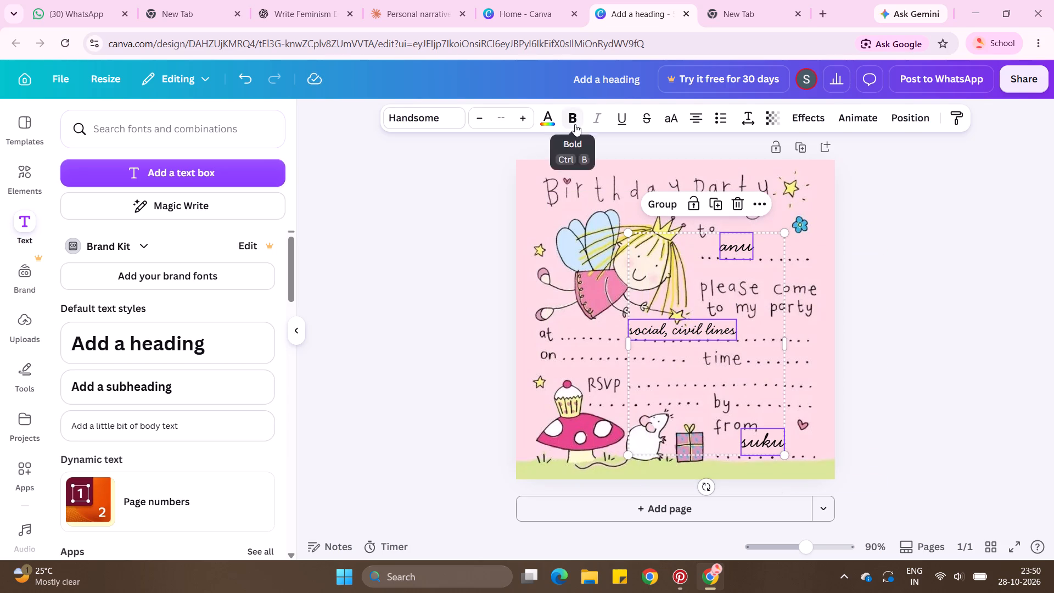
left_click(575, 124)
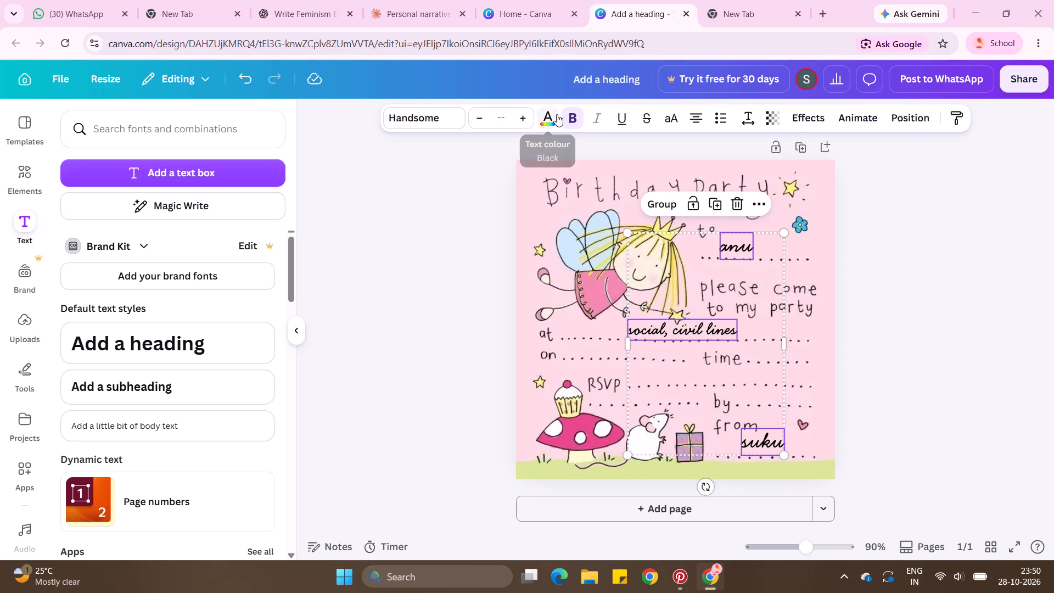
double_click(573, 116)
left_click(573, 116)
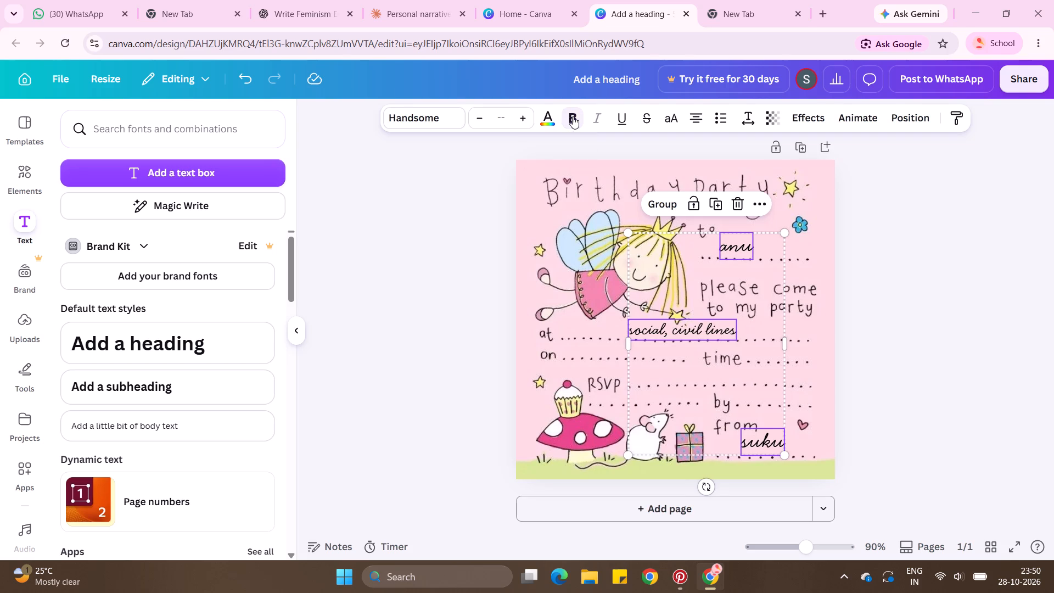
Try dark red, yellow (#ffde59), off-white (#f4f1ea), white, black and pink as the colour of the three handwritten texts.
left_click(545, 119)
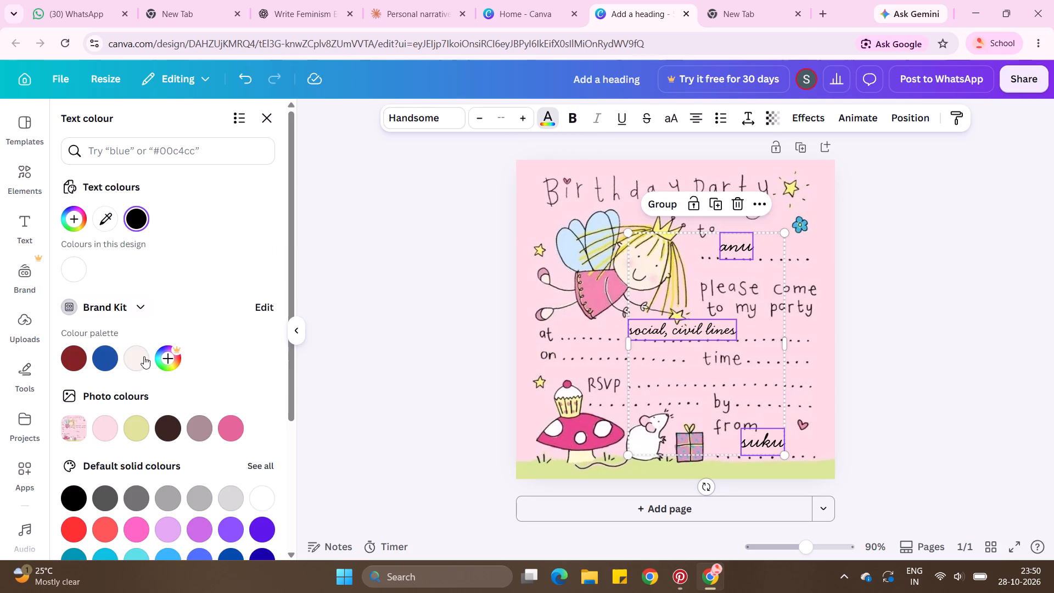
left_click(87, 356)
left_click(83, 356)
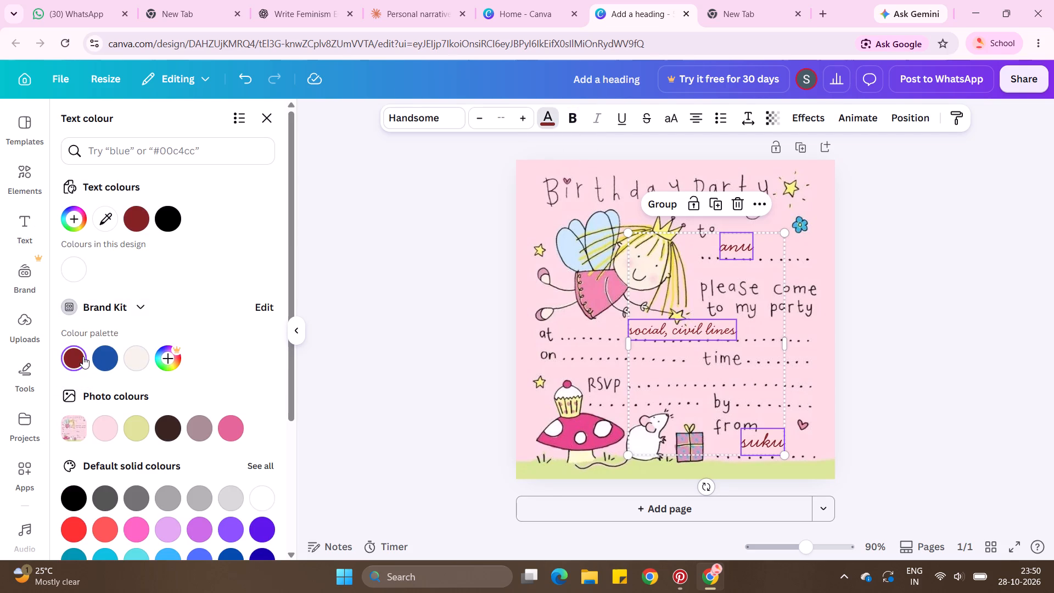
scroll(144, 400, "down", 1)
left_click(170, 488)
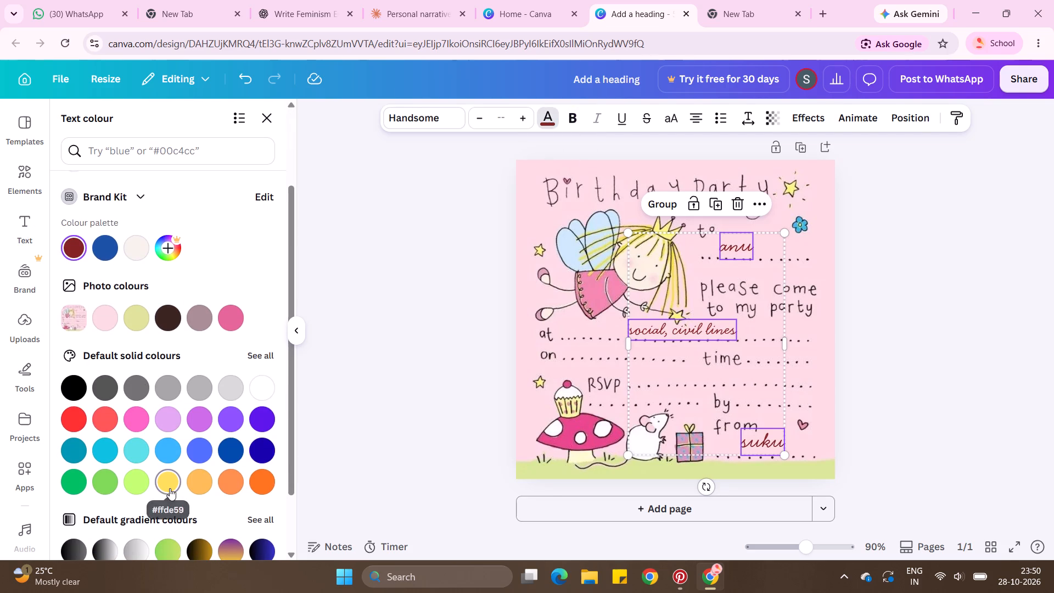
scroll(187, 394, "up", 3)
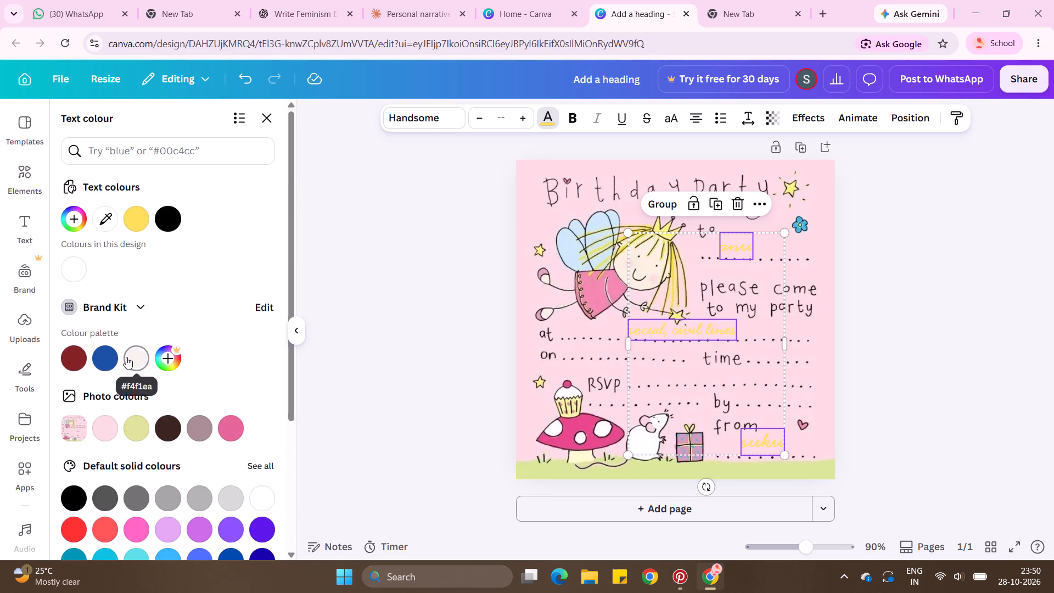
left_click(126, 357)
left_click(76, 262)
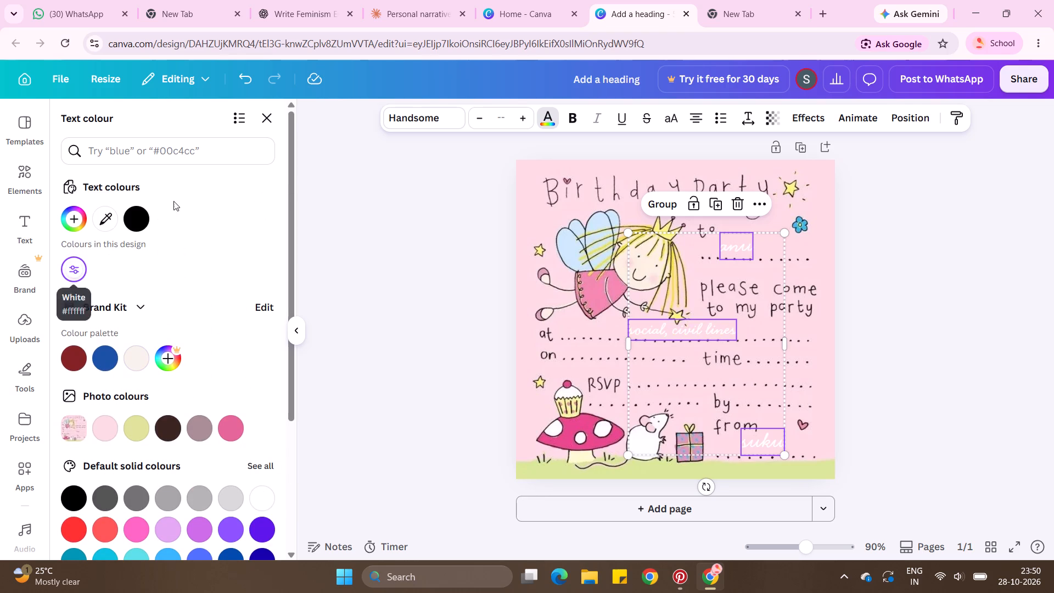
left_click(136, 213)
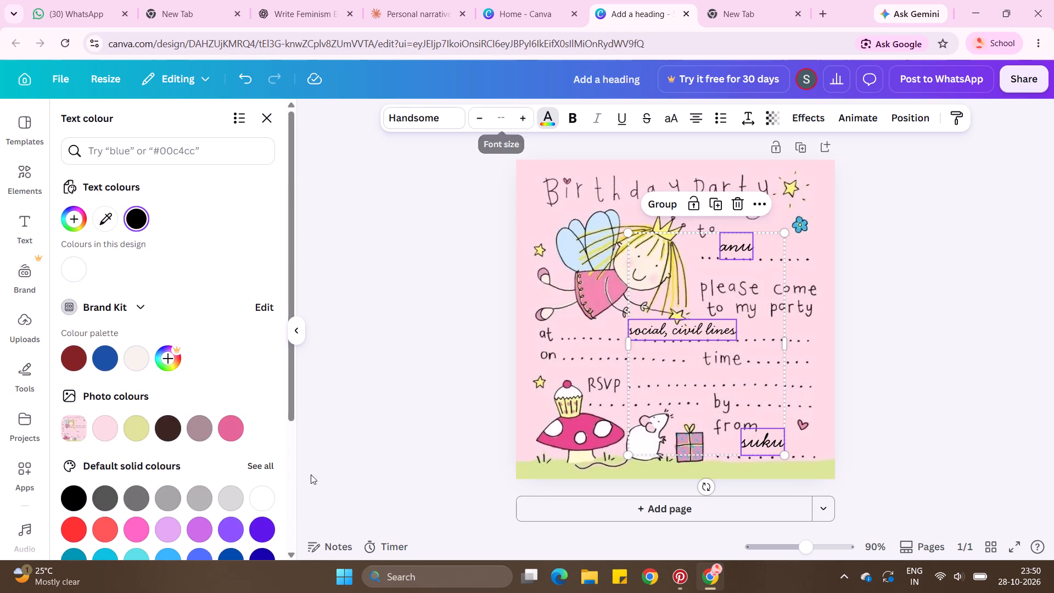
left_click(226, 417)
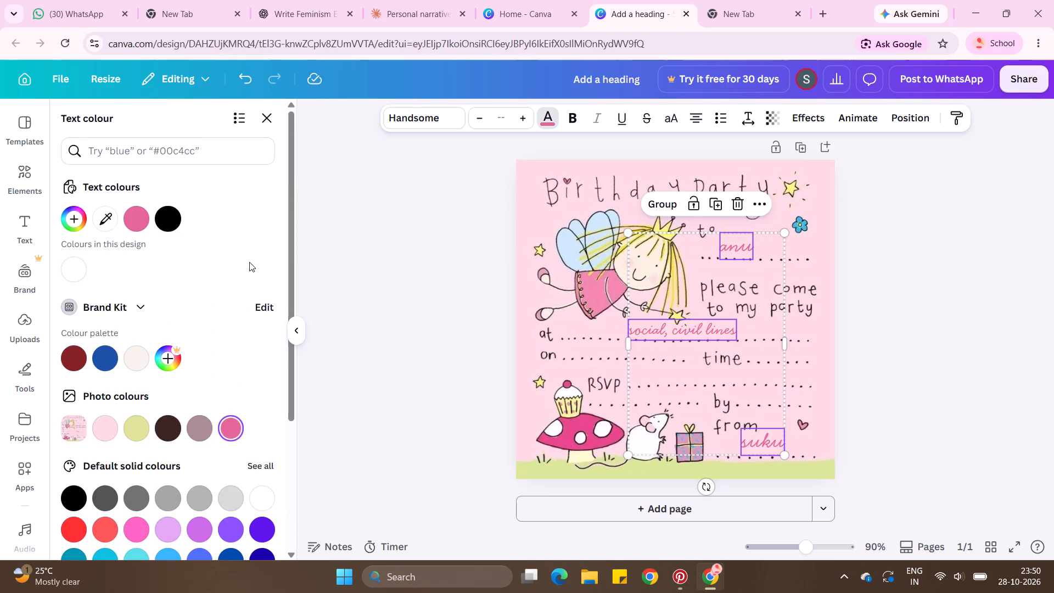
Make the "anu", venue and "suku" texts bold and colour them black.
left_click(581, 118)
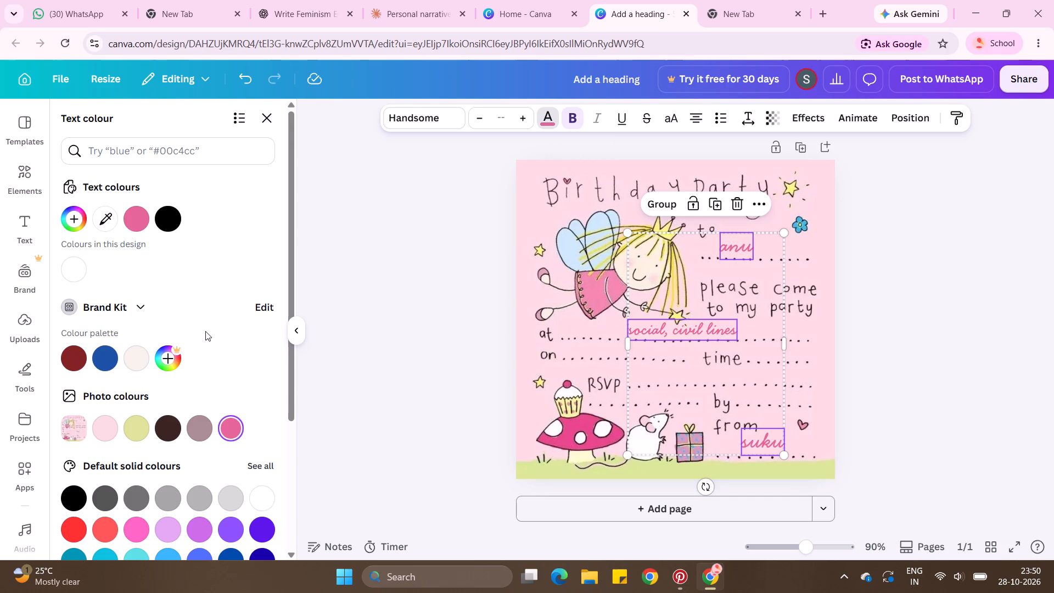
left_click(174, 219)
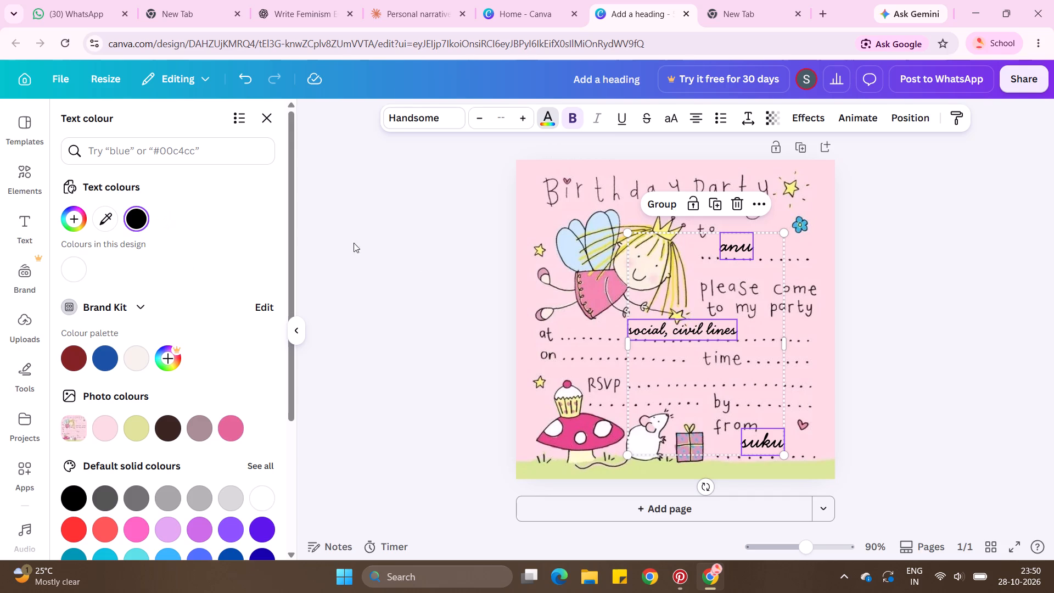
triple_click(874, 303)
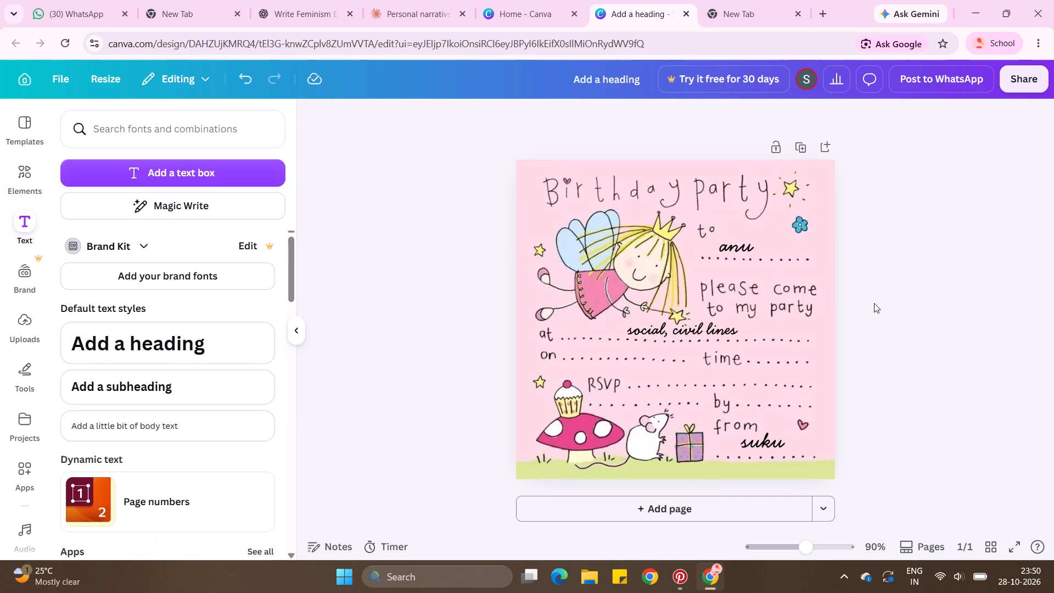
Duplicate the venue text onto the "on" line and replace its wording with "30th Oct".
left_click(685, 318)
key("ctrl+c")
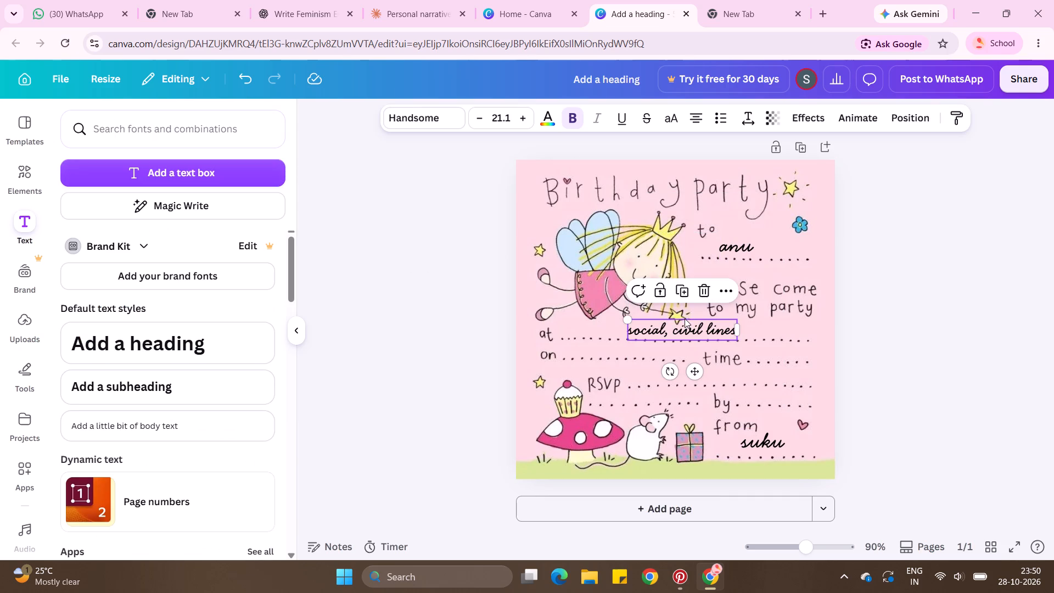
key("ctrl+v")
left_click_drag(694, 342, 630, 353)
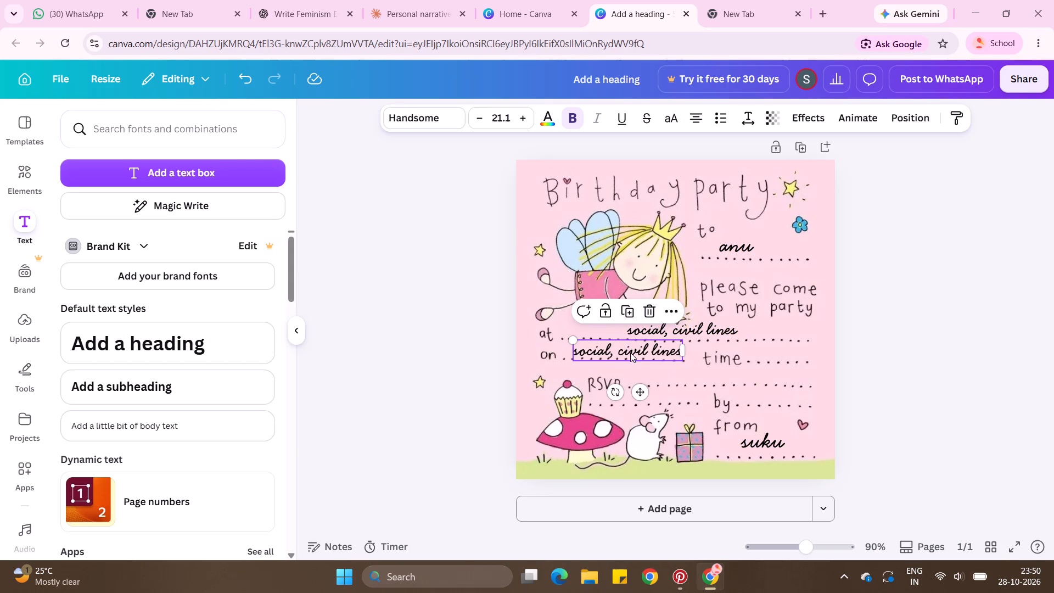
double_click(630, 353)
key("3")
type("0th")
key("space")
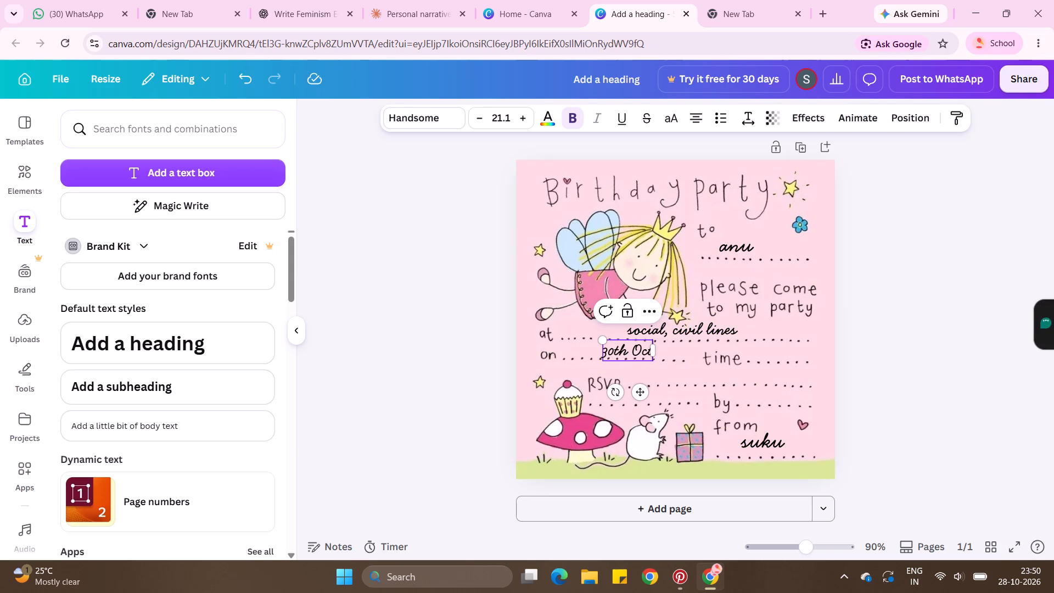
double_click(873, 316)
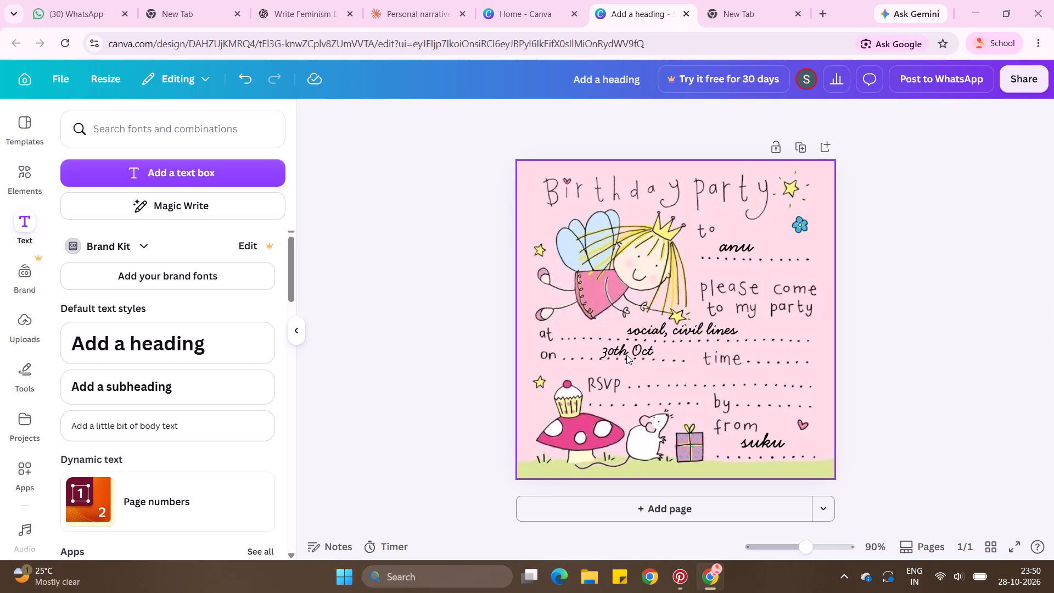
Duplicate the "30th Oct" text onto the "time" line and replace its wording with "5pm".
left_click(626, 355)
key("ctrl+c")
key("ctrl+v")
left_click_drag(626, 355, 765, 346)
double_click(765, 346)
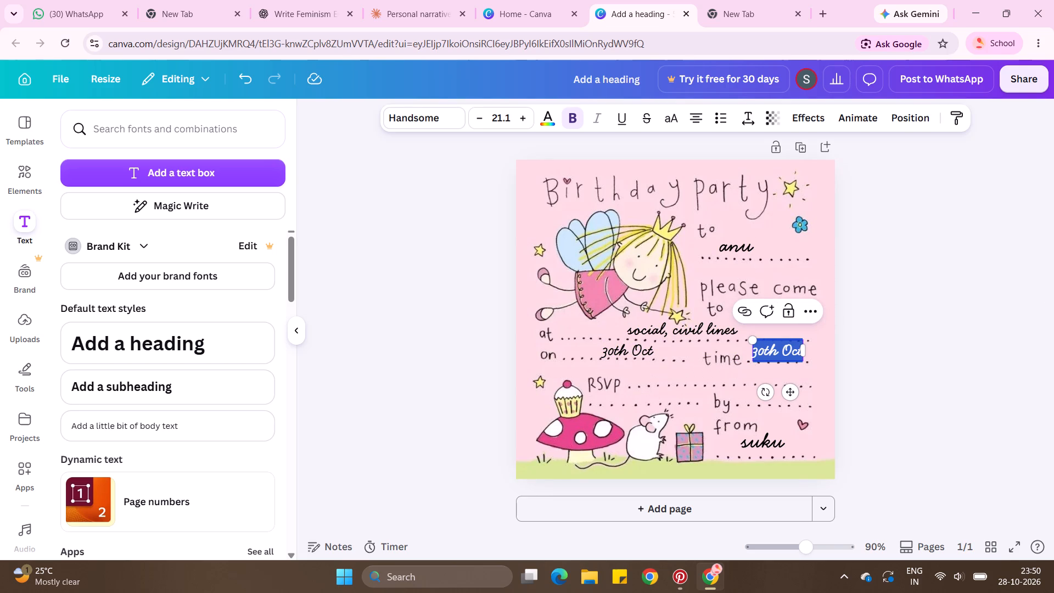
type("5pm")
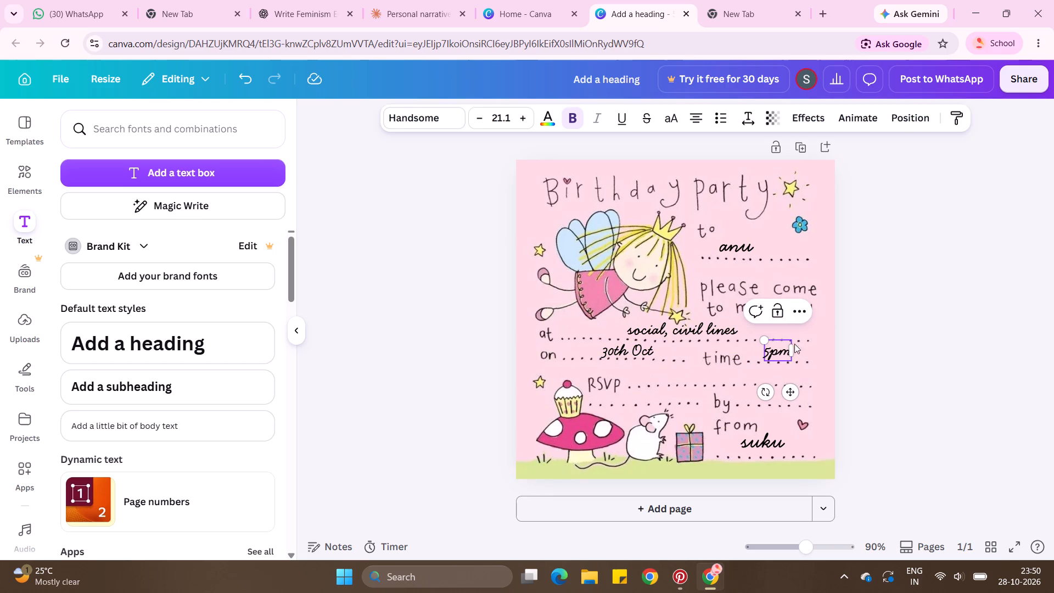
double_click(859, 360)
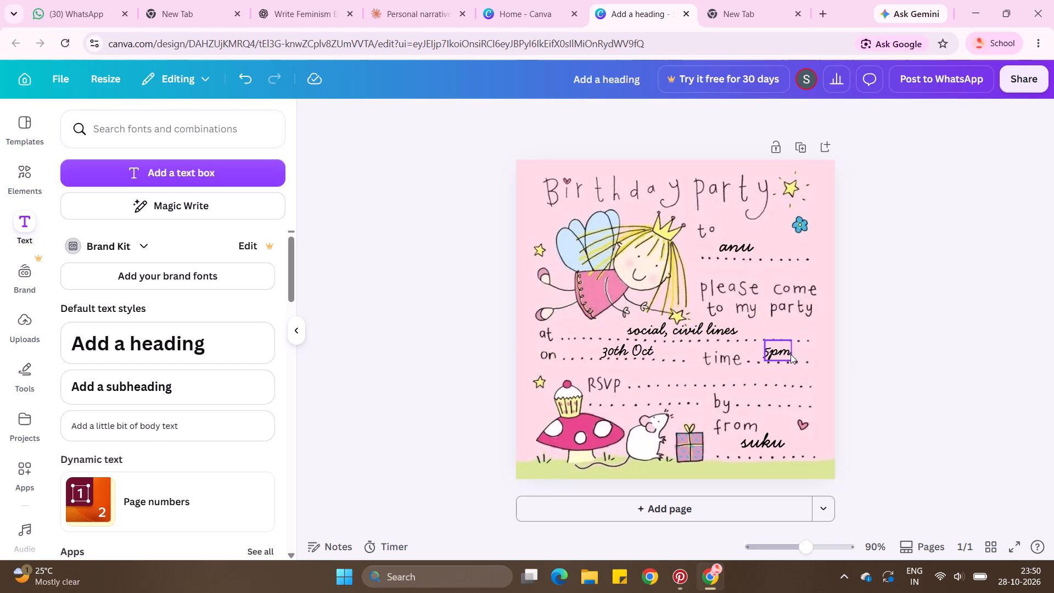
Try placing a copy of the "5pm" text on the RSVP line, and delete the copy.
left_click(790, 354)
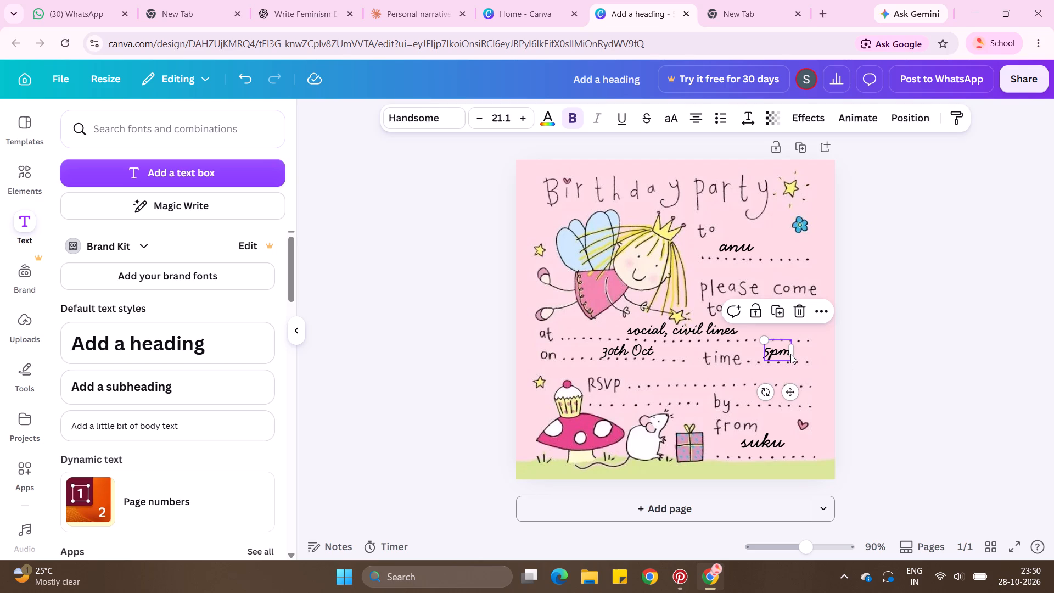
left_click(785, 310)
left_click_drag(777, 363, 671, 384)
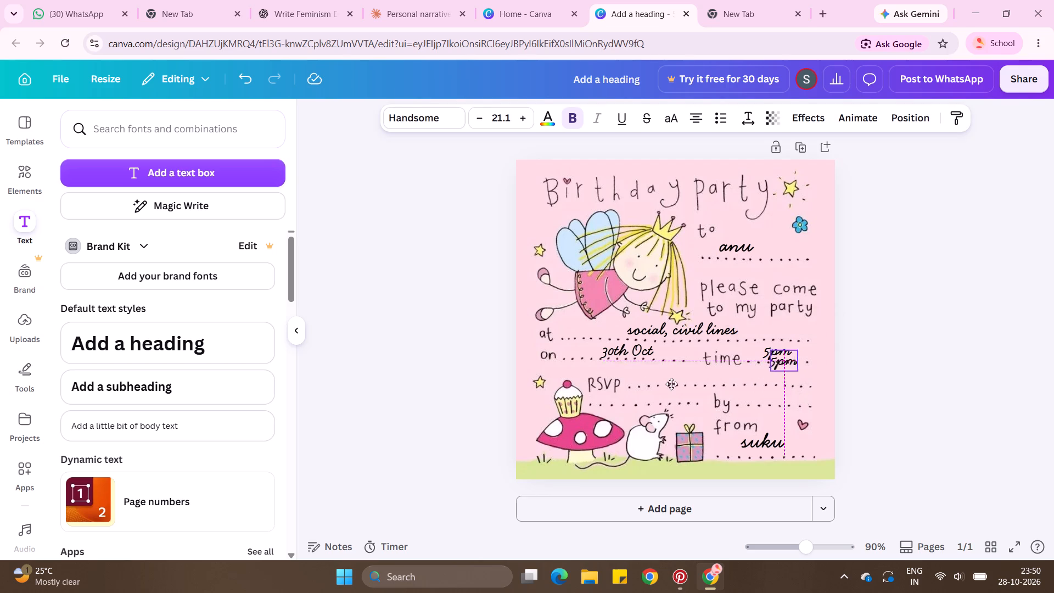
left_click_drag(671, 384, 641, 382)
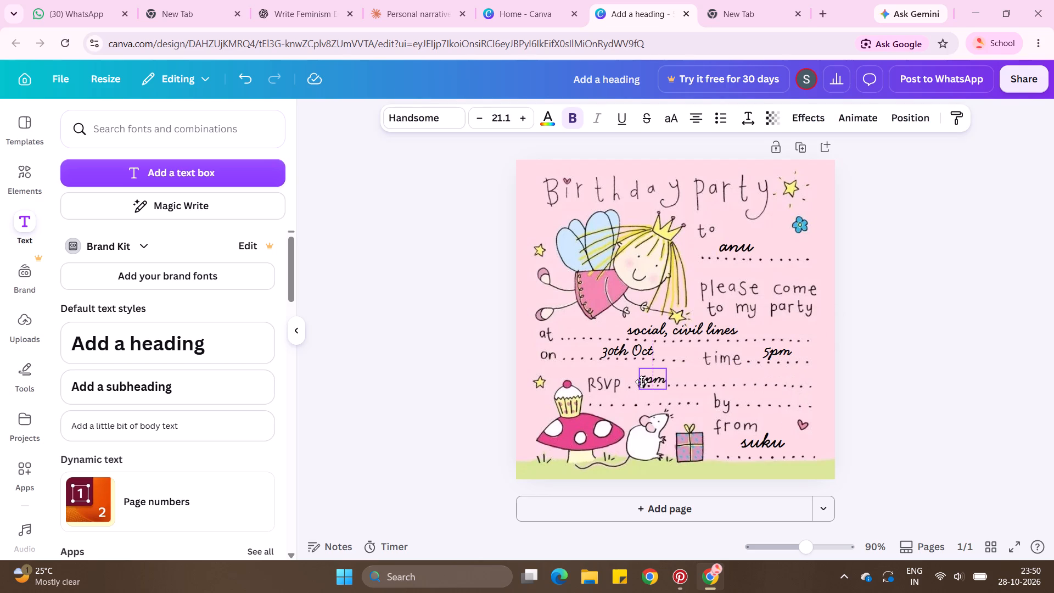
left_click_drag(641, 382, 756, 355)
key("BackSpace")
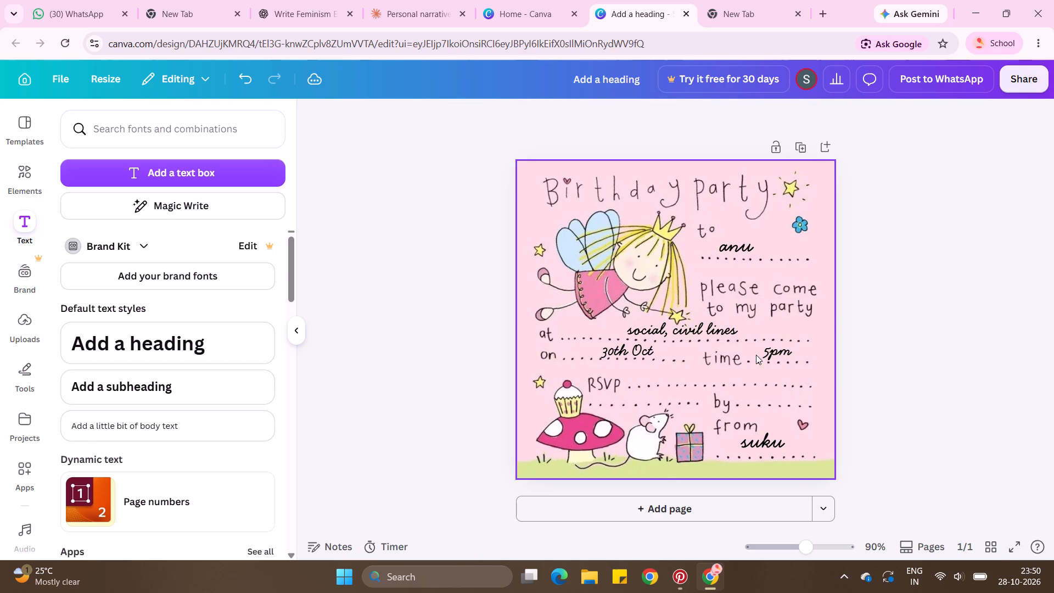
Split the invitation's background image into separate editable elements with Magic Layers.
left_click(585, 305)
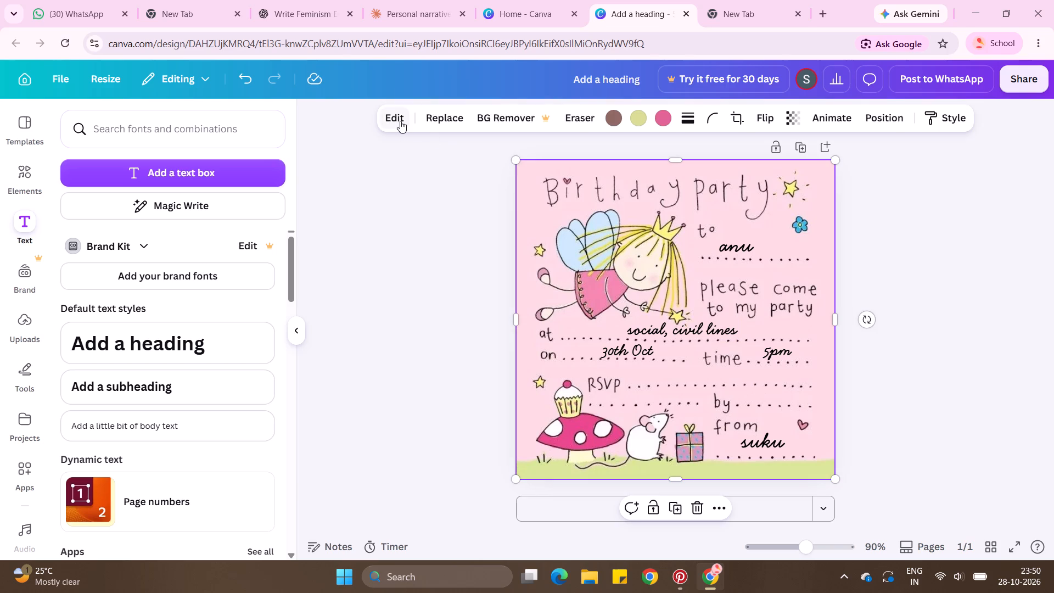
left_click(400, 121)
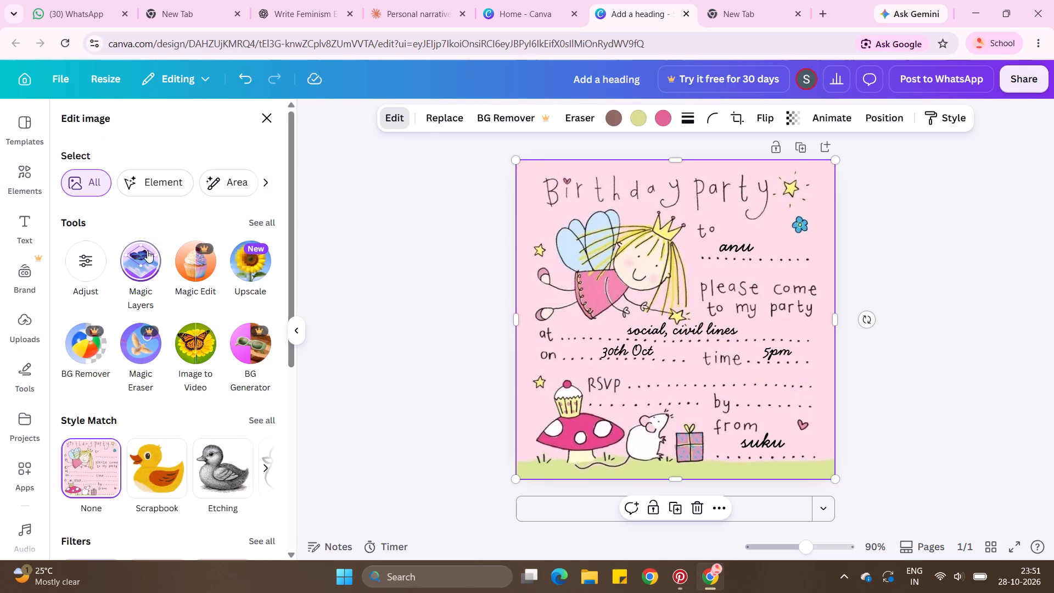
left_click(147, 250)
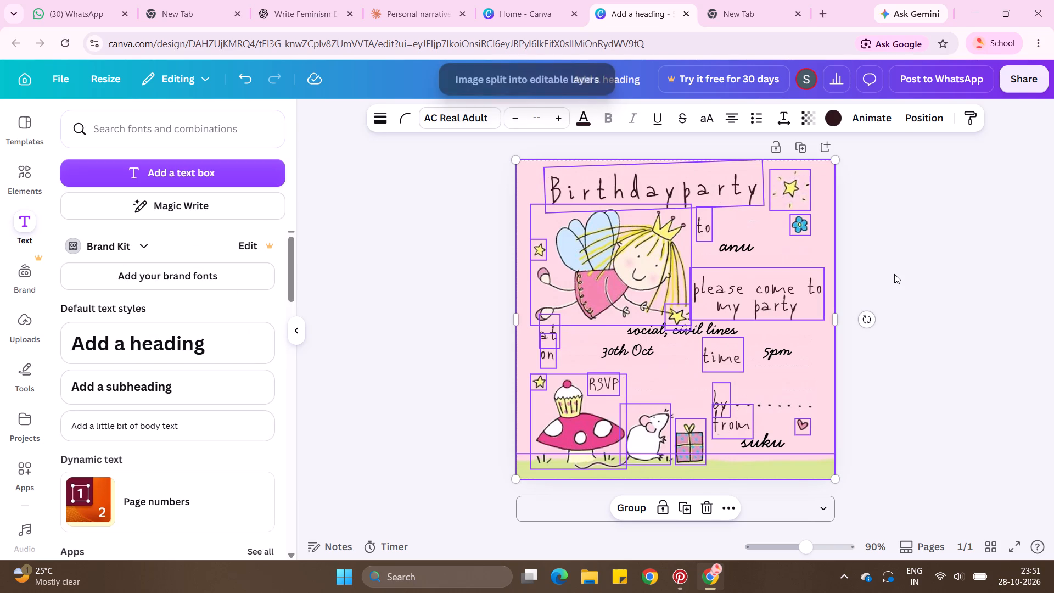
Shrink the fairy illustration and reposition it slightly up and to the right, below the title.
double_click(894, 274)
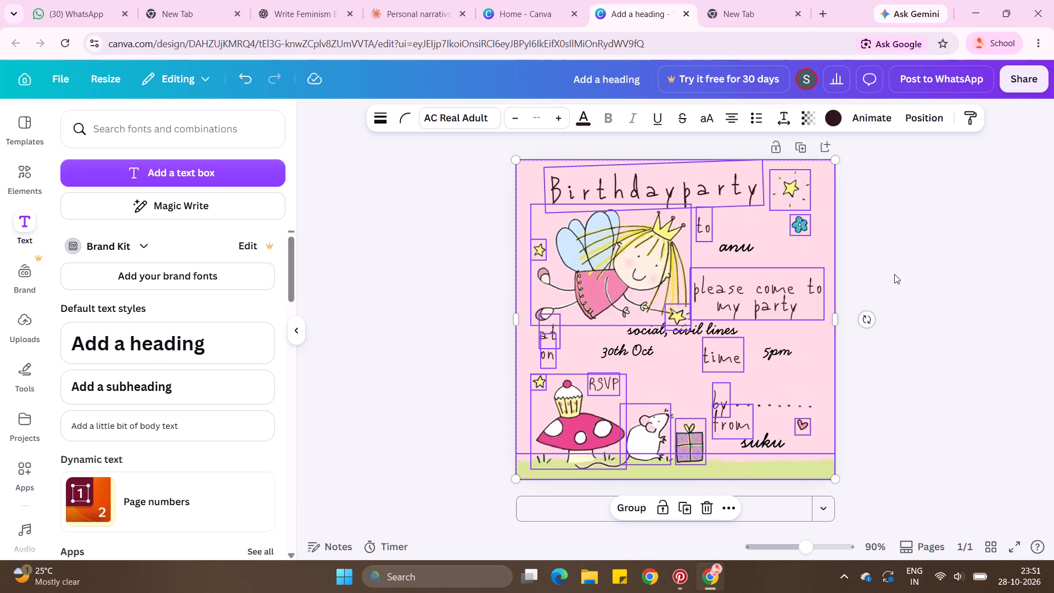
left_click(629, 238)
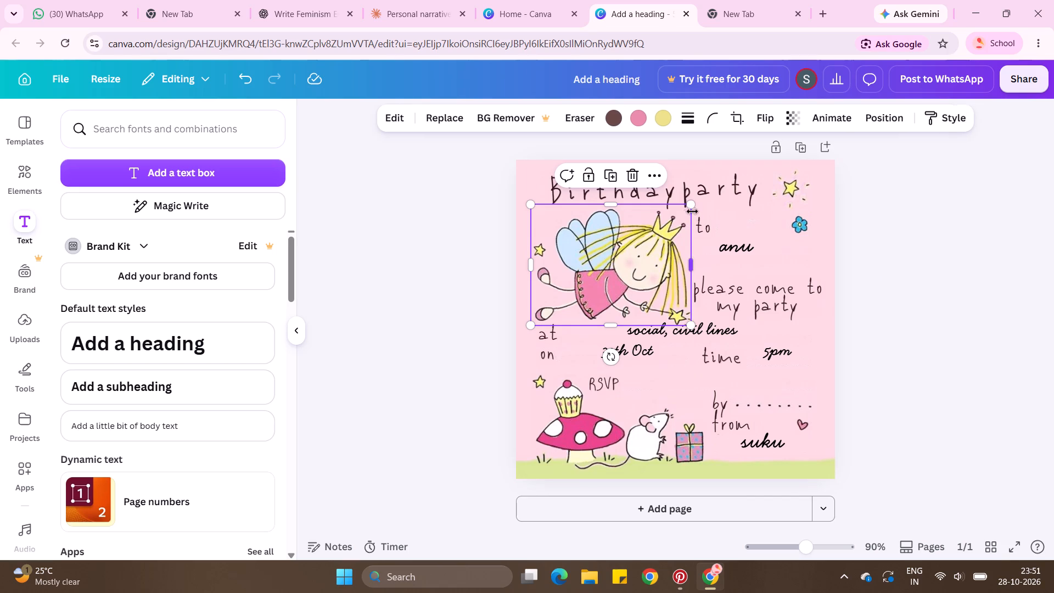
left_click_drag(689, 208, 652, 241)
left_click_drag(608, 278, 621, 269)
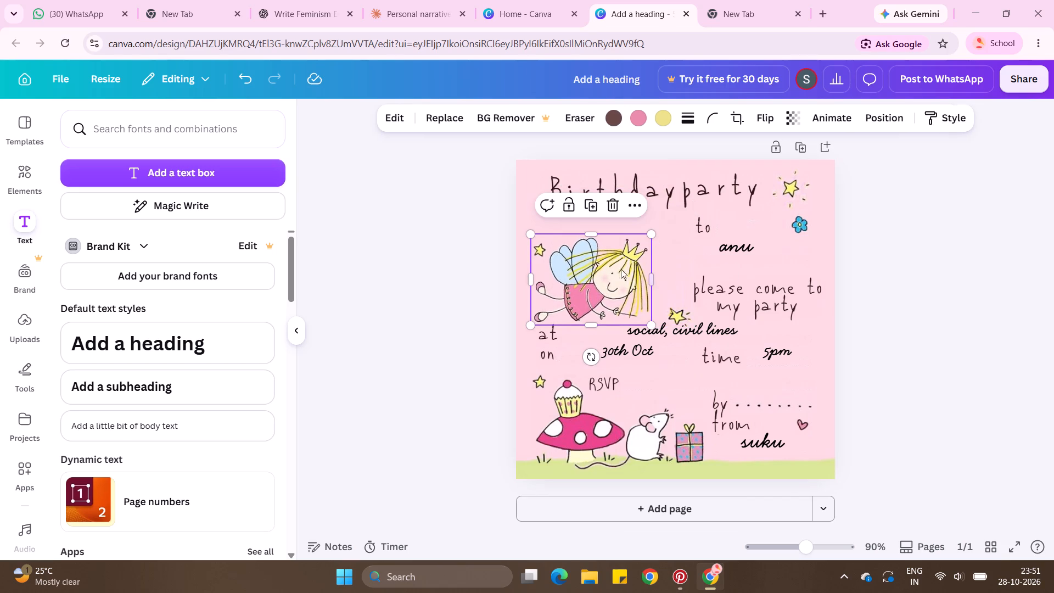
left_click_drag(621, 269, 626, 265)
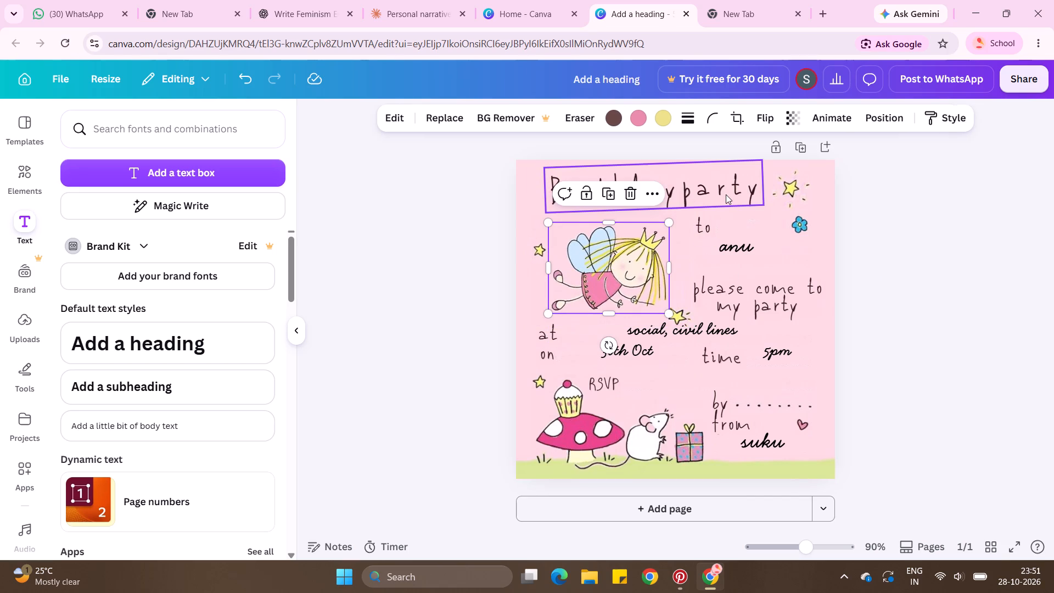
Lower the "Birthday party" title slightly, straighten its tilt, and lower the glowing star beside it to match.
left_click_drag(726, 194, 733, 203)
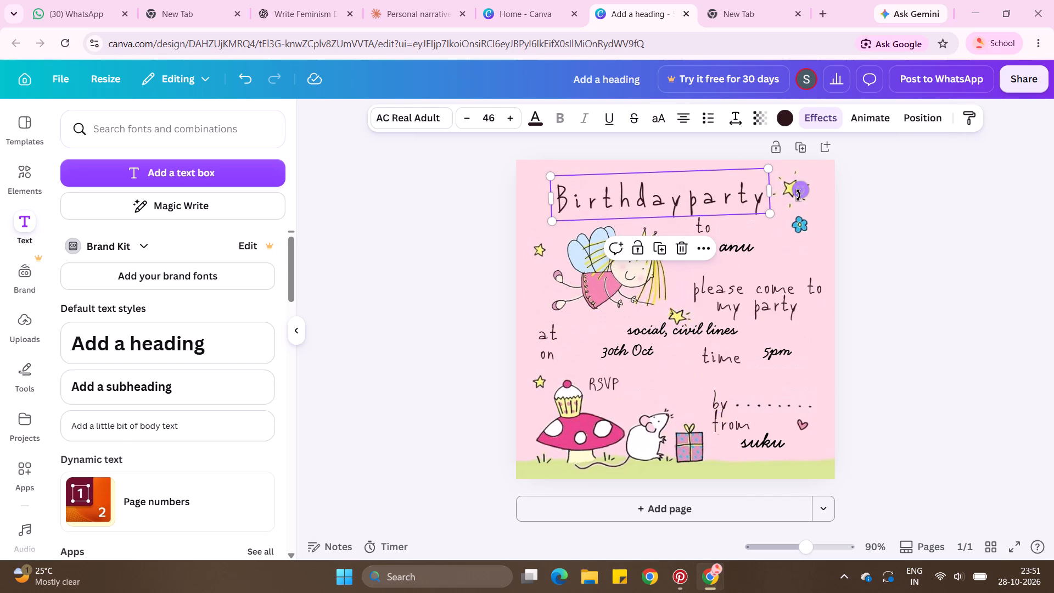
left_click_drag(799, 194, 803, 200)
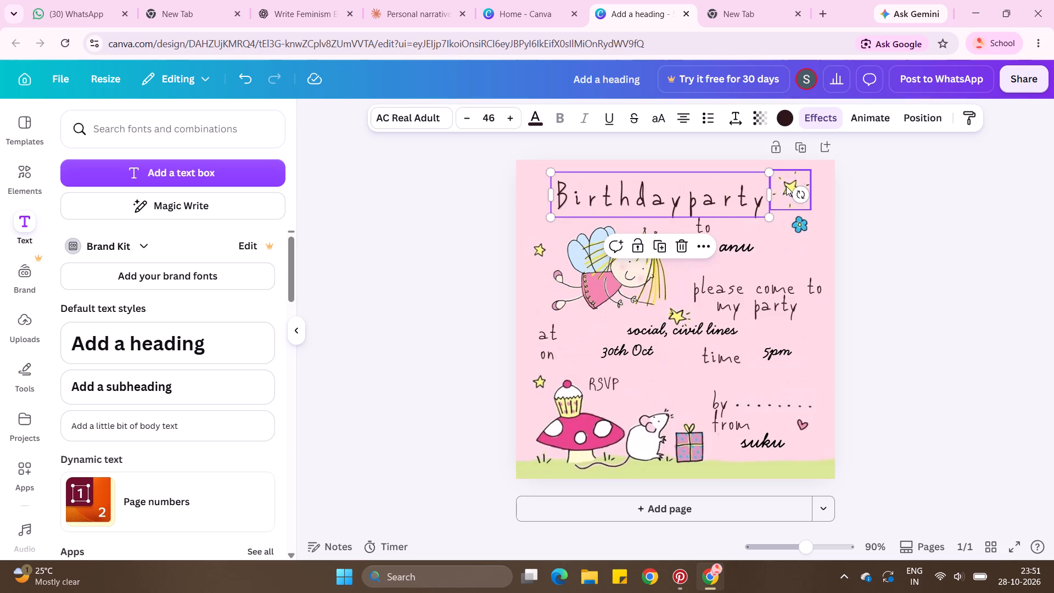
left_click_drag(786, 186, 790, 198)
Lower the blue flower and the "to" label onto the same line as the "anu" text.
left_click_drag(800, 229, 798, 249)
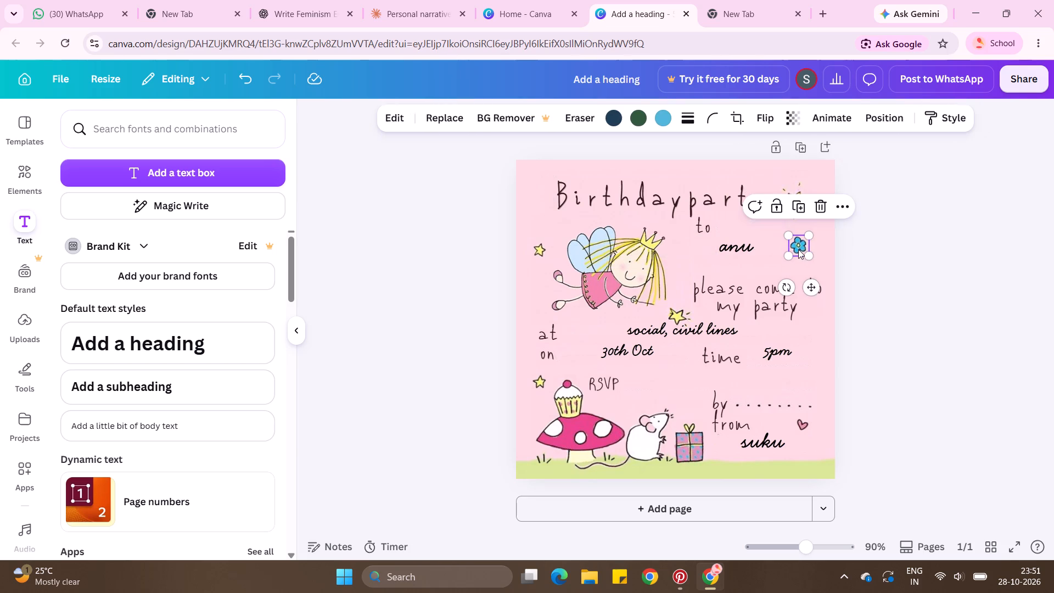
left_click_drag(700, 228, 702, 247)
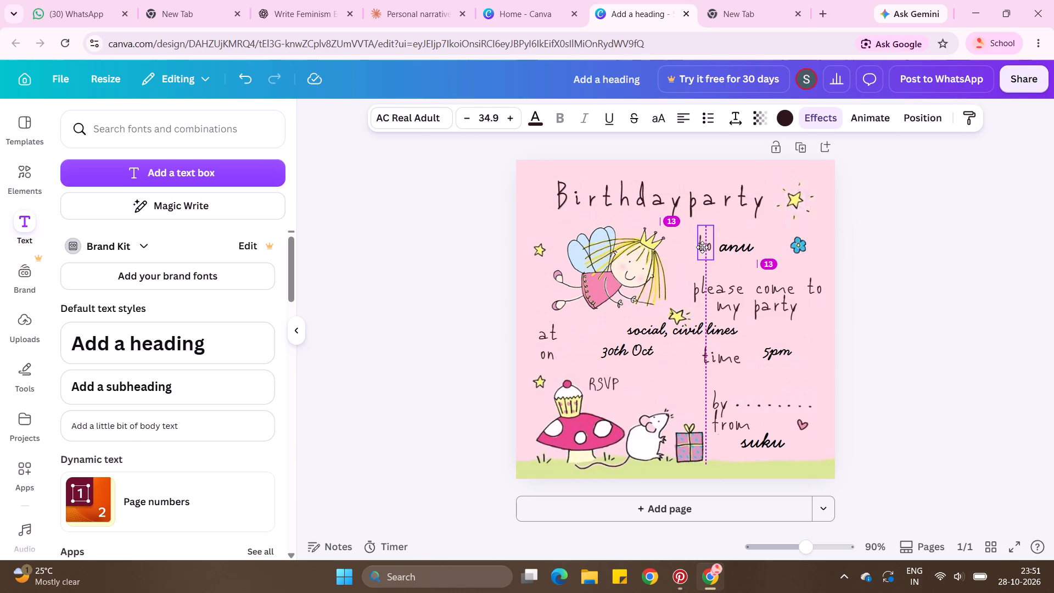
left_click_drag(702, 247, 699, 243)
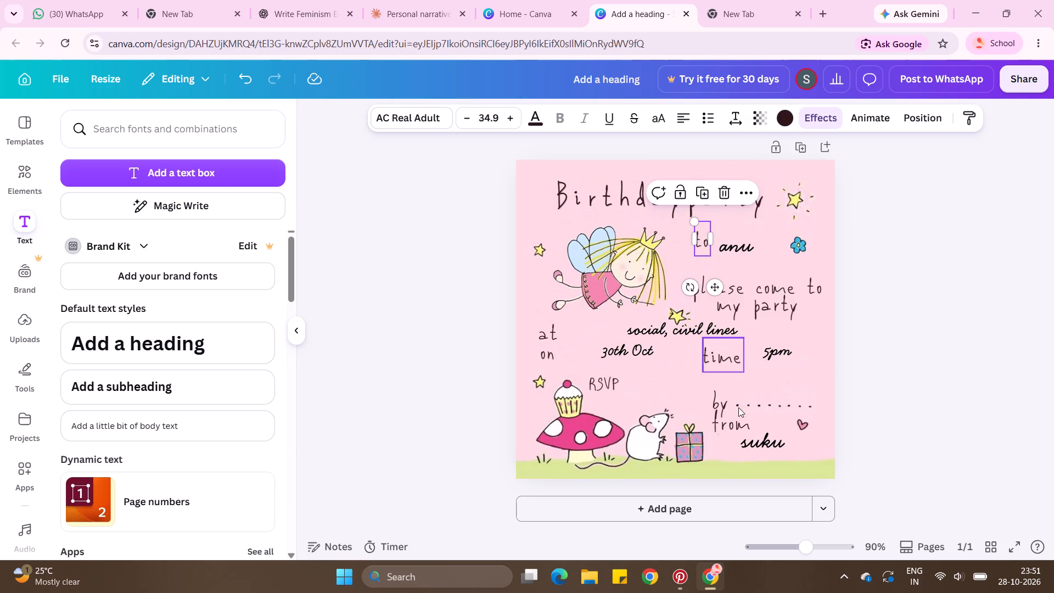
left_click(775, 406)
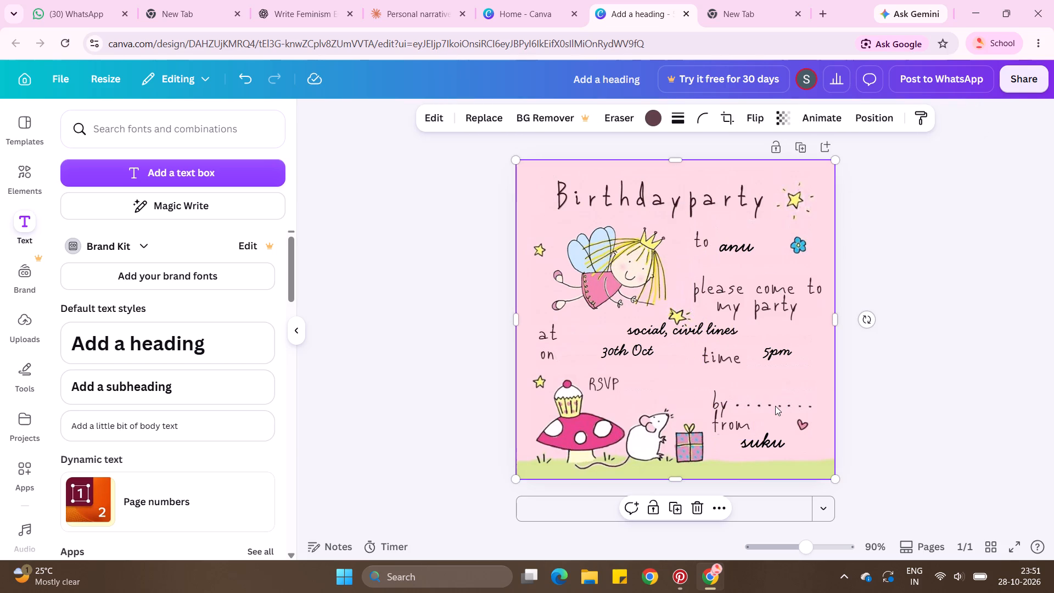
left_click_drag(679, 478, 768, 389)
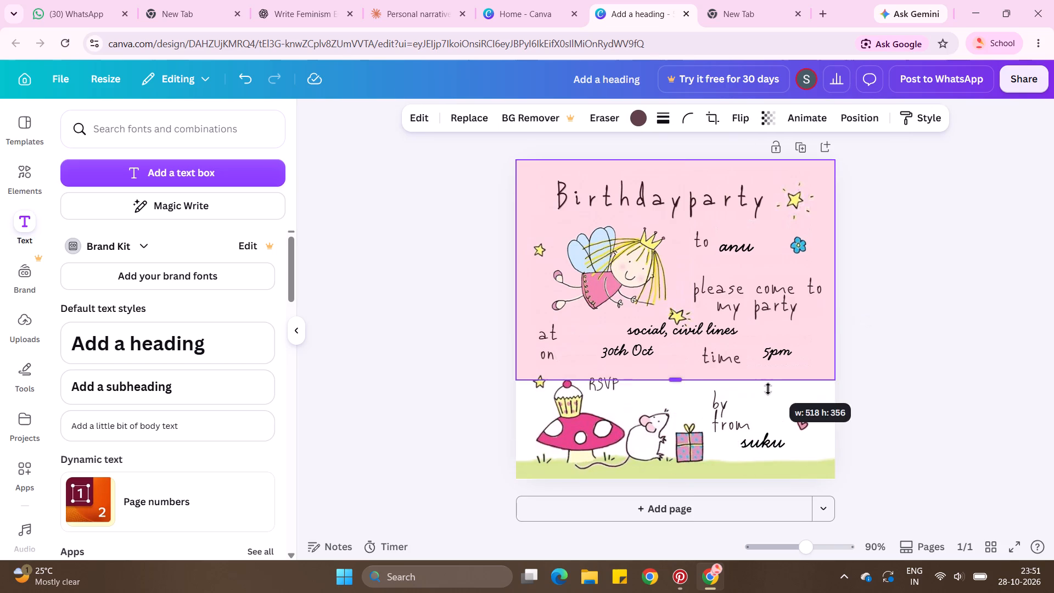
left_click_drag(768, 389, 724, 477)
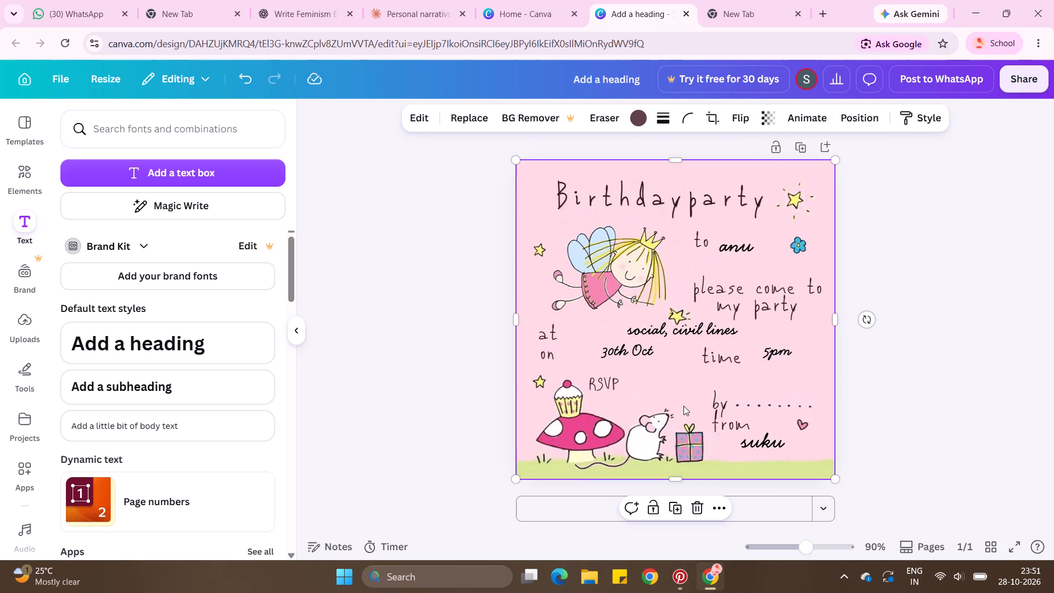
Shrink the mushroom and cupcake illustration, keeping its lower-left corner in place on the grass.
left_click(568, 412)
left_click(568, 412)
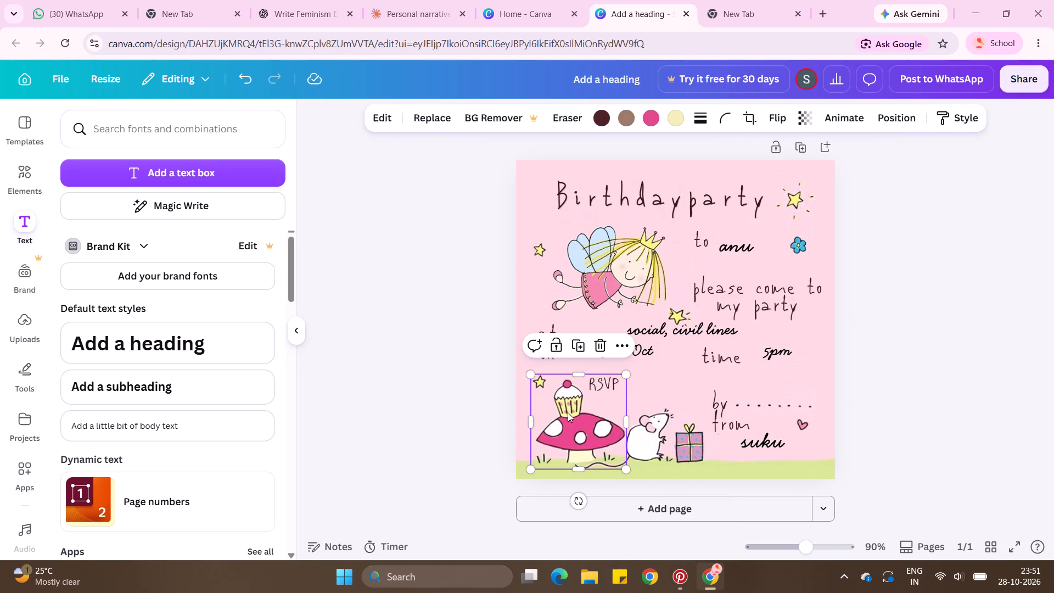
left_click(610, 393)
left_click_drag(626, 376, 611, 390)
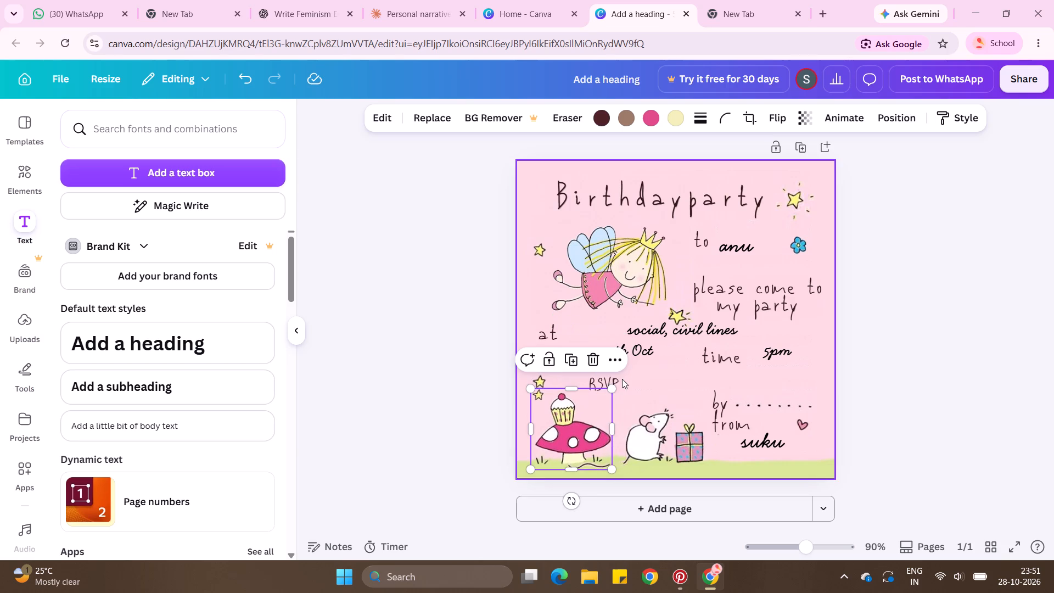
Delete the "RSVP" text above the mushroom.
left_click(614, 381)
key("BackSpace")
key("backslash")
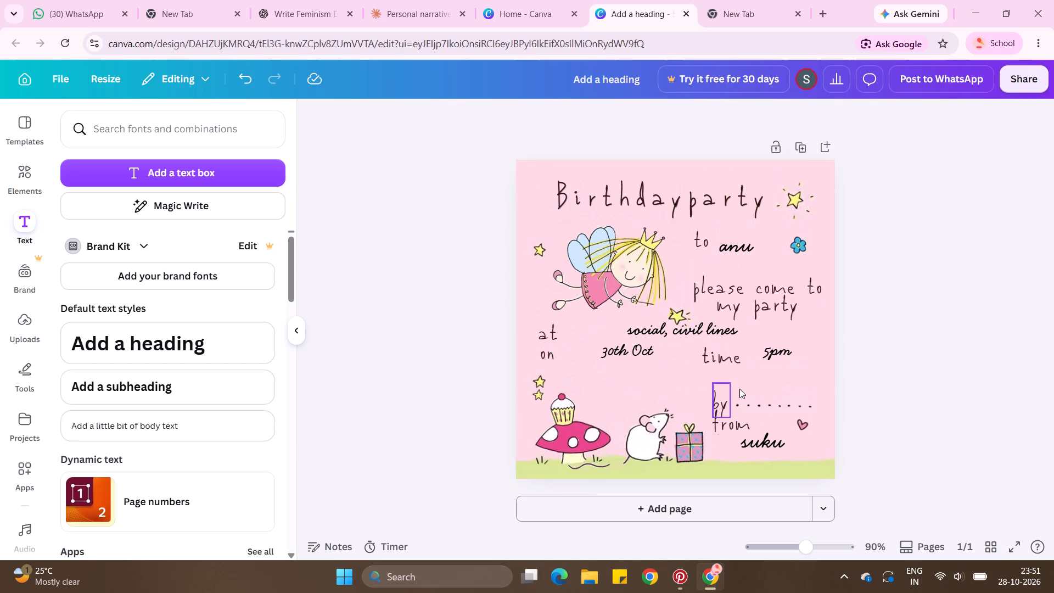
Stretch the pink background image downward past the page edge to push its dotted line out of the card.
left_click(742, 389)
left_click_drag(678, 477, 686, 527)
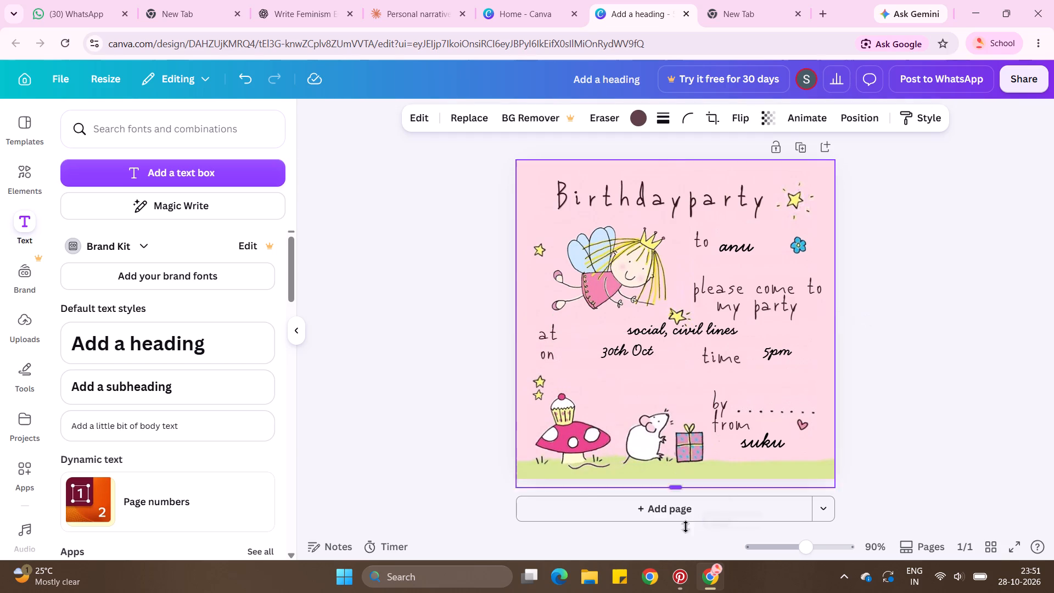
left_click_drag(686, 527, 698, 567)
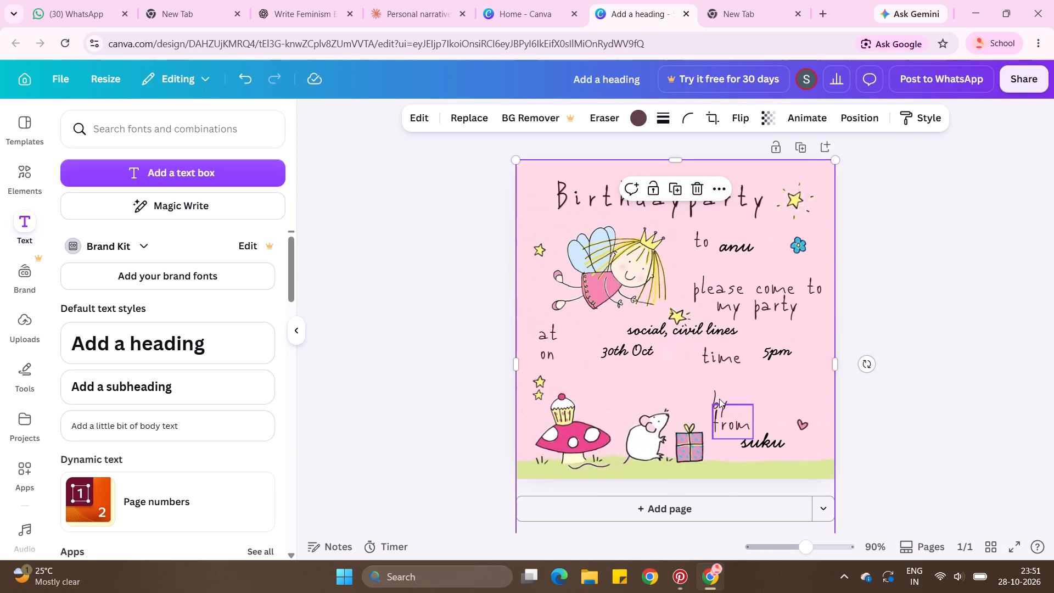
Delete the "by" text above "from".
left_click(719, 399)
key("BackSpace")
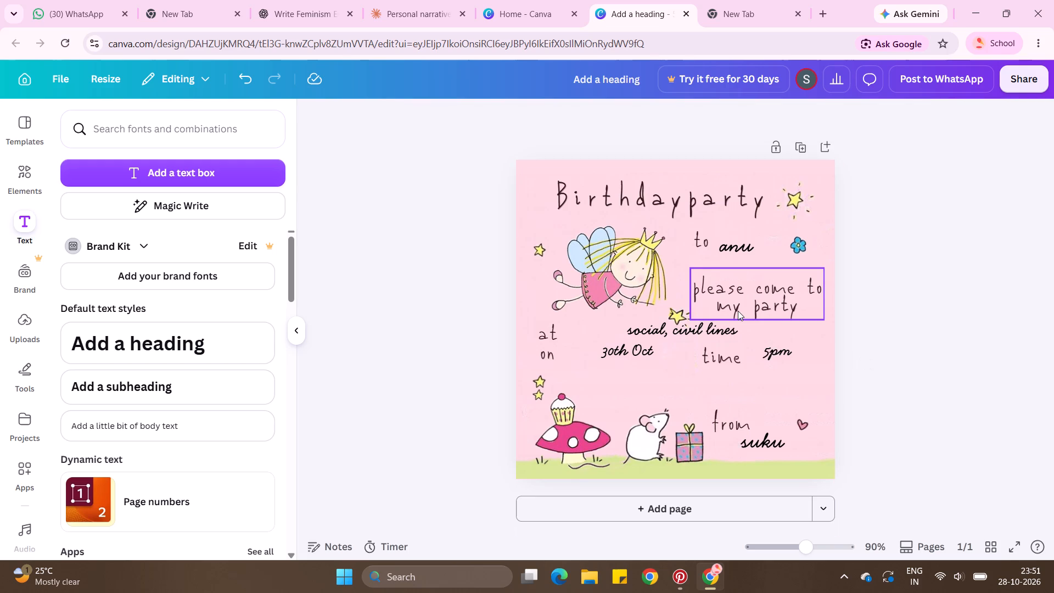
Nudge the "please come to my party" text left and move "anu" closer to the "to" label.
left_click_drag(738, 312, 731, 312)
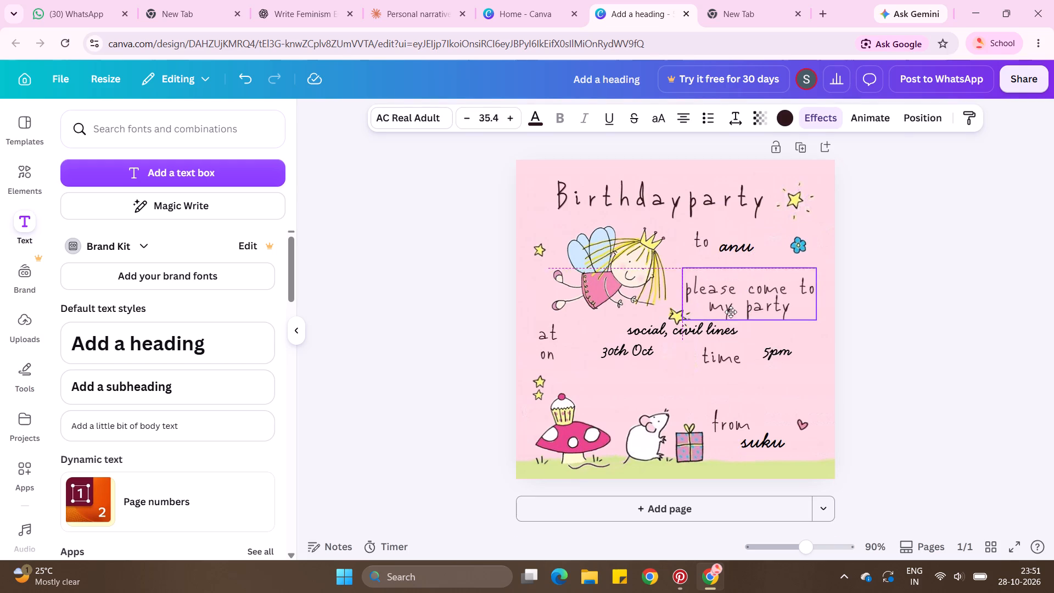
left_click_drag(731, 312, 731, 311)
left_click_drag(743, 254, 741, 249)
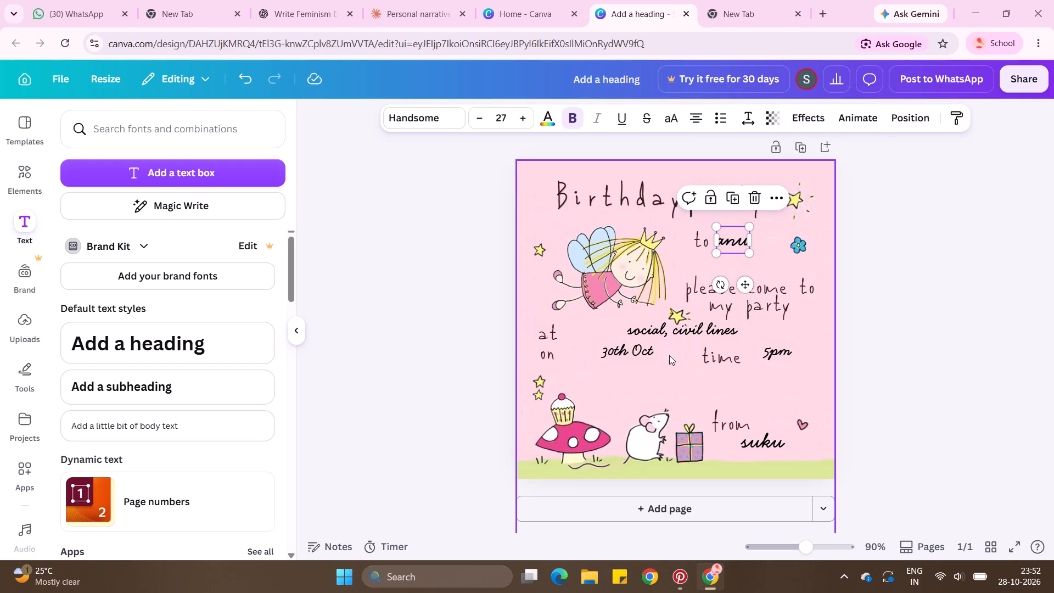
Move the "on" label down and right, into the space just above the mushroom illustration.
left_click_drag(547, 335, 584, 370)
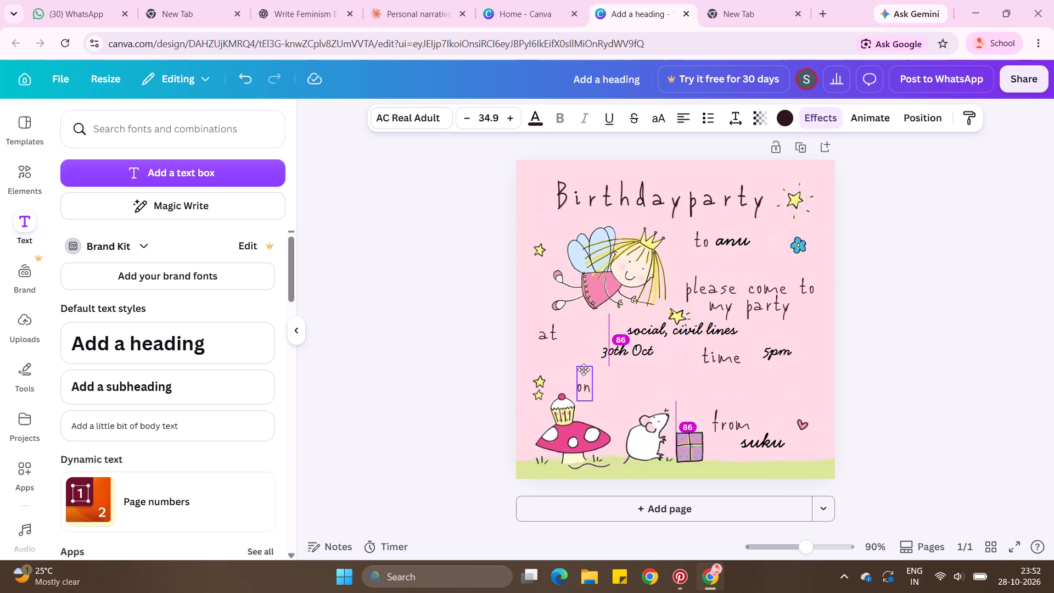
left_click_drag(584, 370, 584, 363)
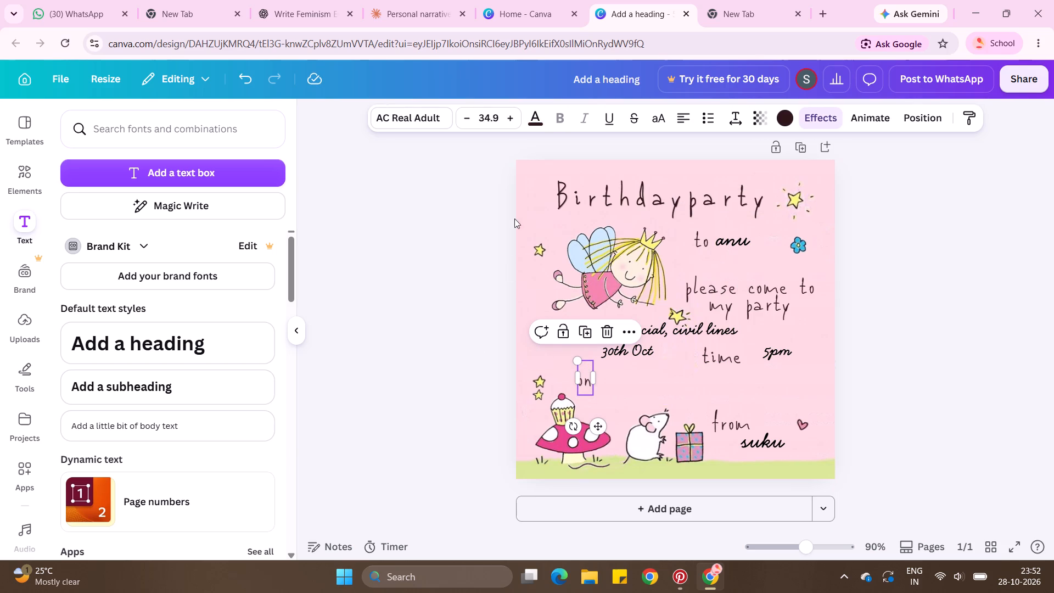
Set the "Birthday party" title's font size to 50 and widen its text box so it fits on one line.
left_click_drag(513, 166, 575, 183)
left_click(493, 117)
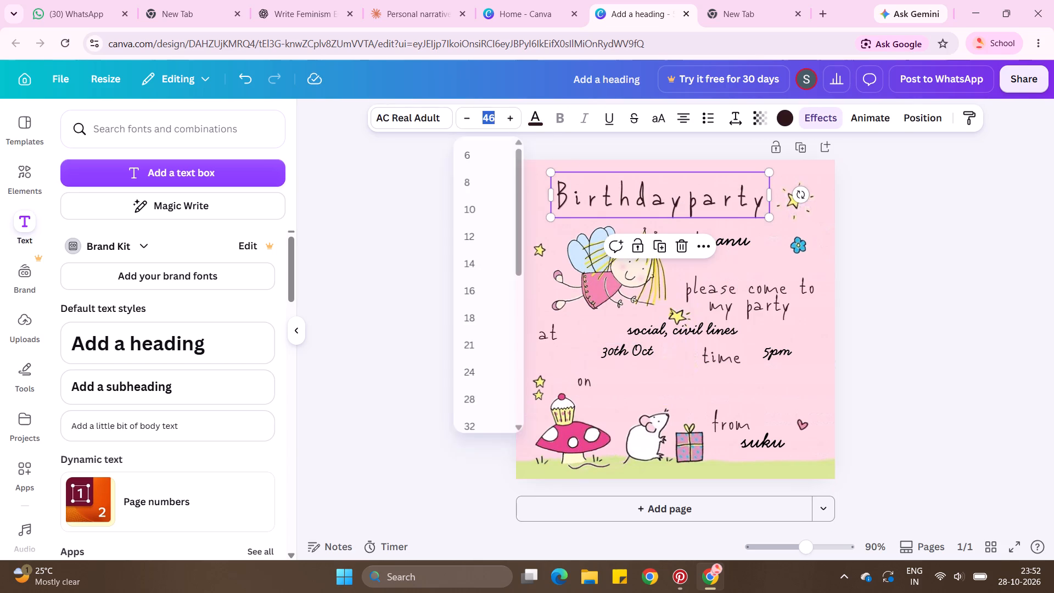
type("50")
key("Return")
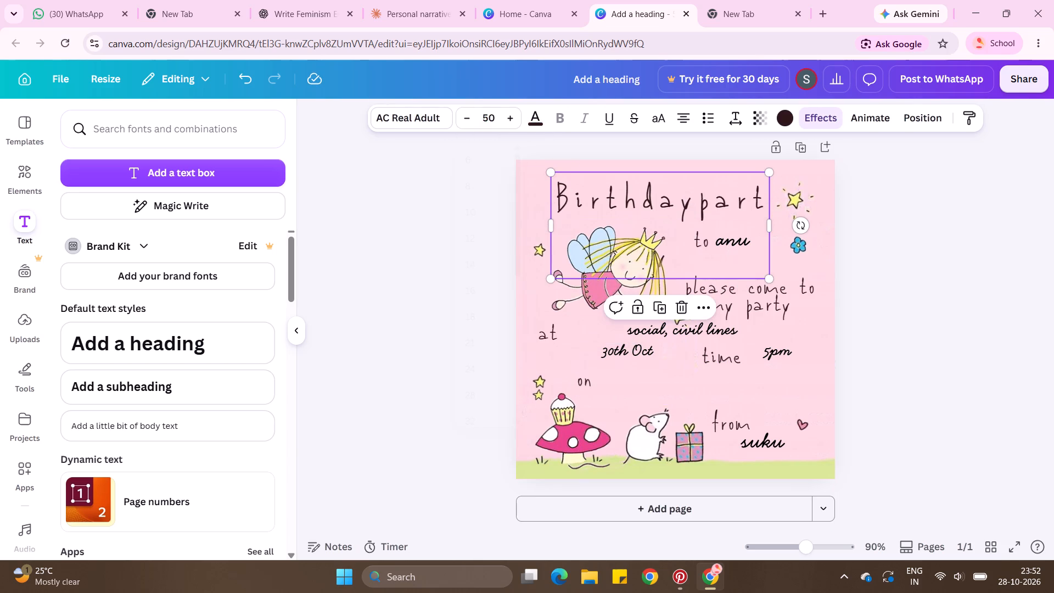
left_click_drag(548, 227, 532, 227)
Move the "to" label and the "anu" text down and left, side by side above "please come to my party".
double_click(845, 266)
left_click_drag(701, 240, 700, 251)
left_click_drag(701, 251, 691, 252)
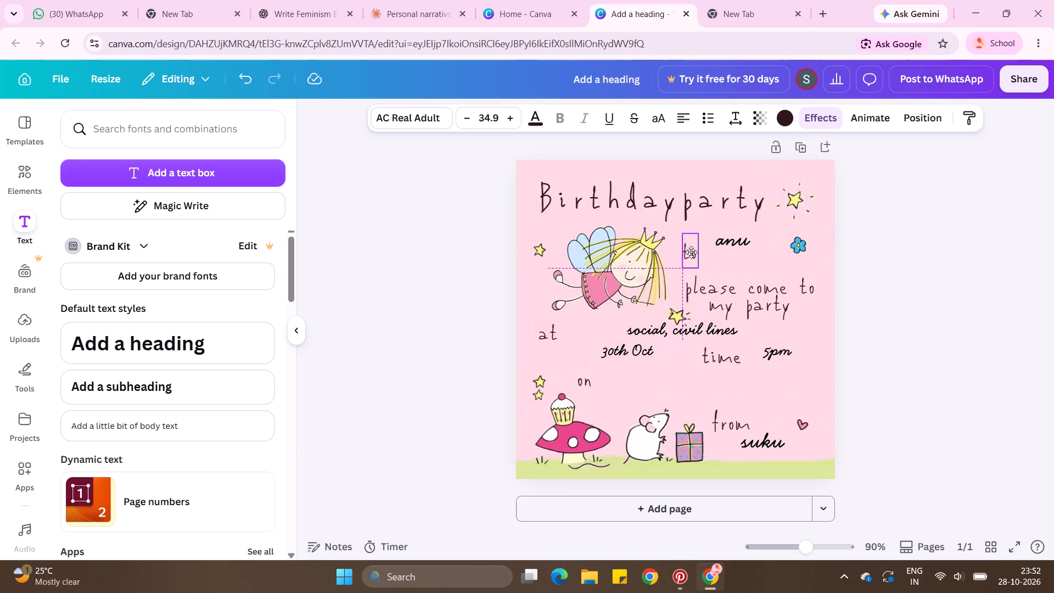
left_click_drag(691, 252, 693, 252)
left_click_drag(732, 244, 725, 256)
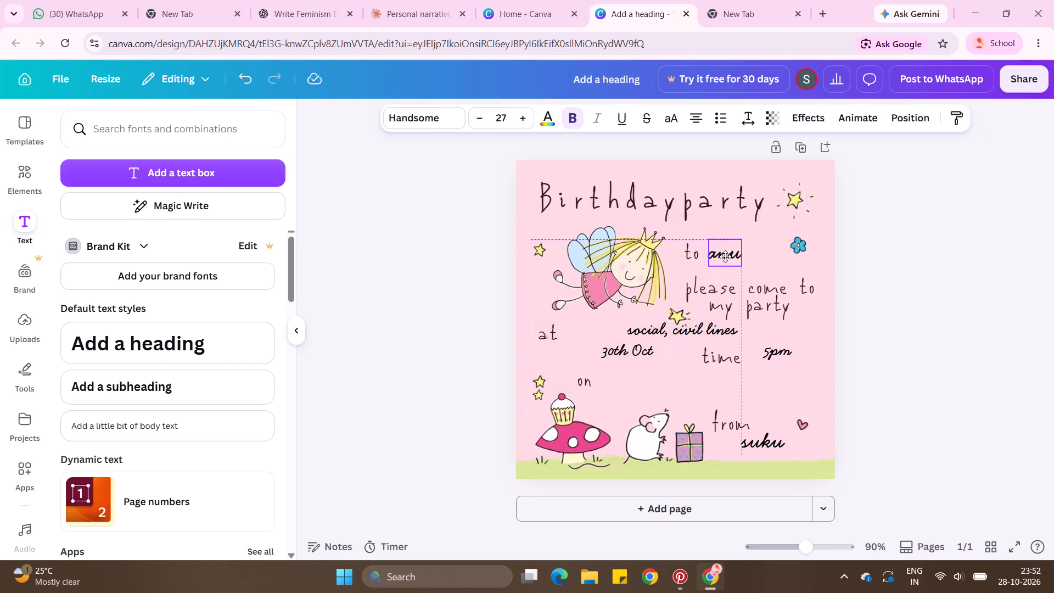
left_click_drag(725, 256, 725, 257)
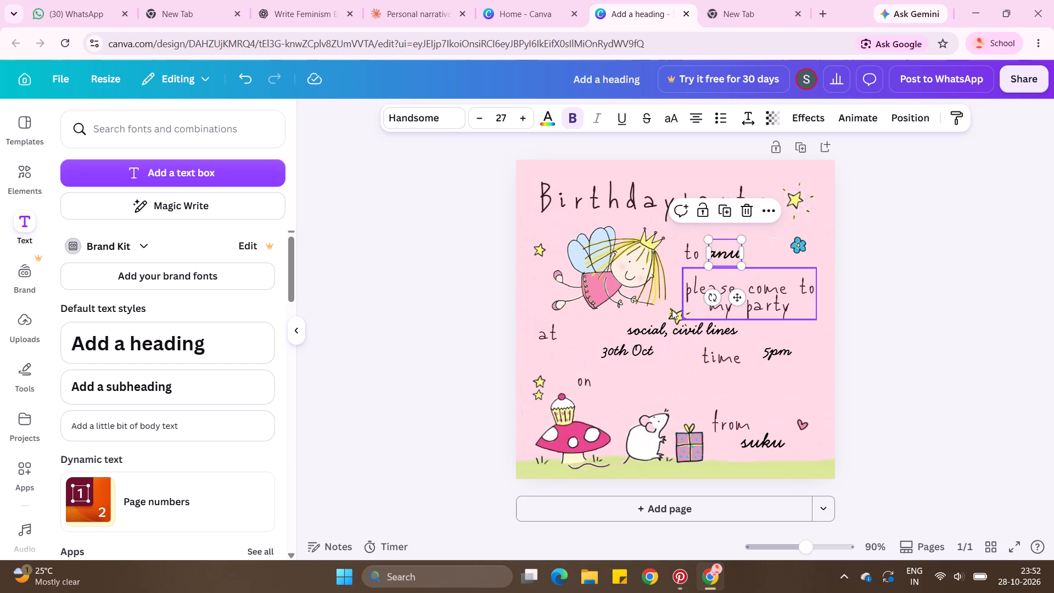
Move the yellow star below the party message up and left, beside the fairy's hand.
left_click_drag(672, 310, 657, 299)
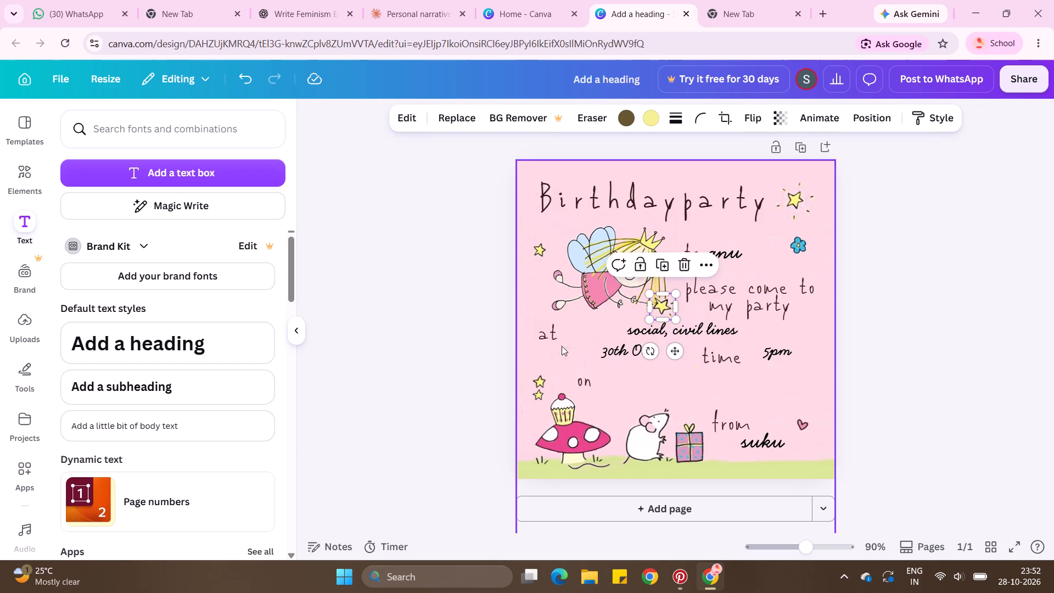
Place the "at" label directly above "on", beside "30th Oct", and set its font size to 35.
left_click_drag(546, 337, 571, 349)
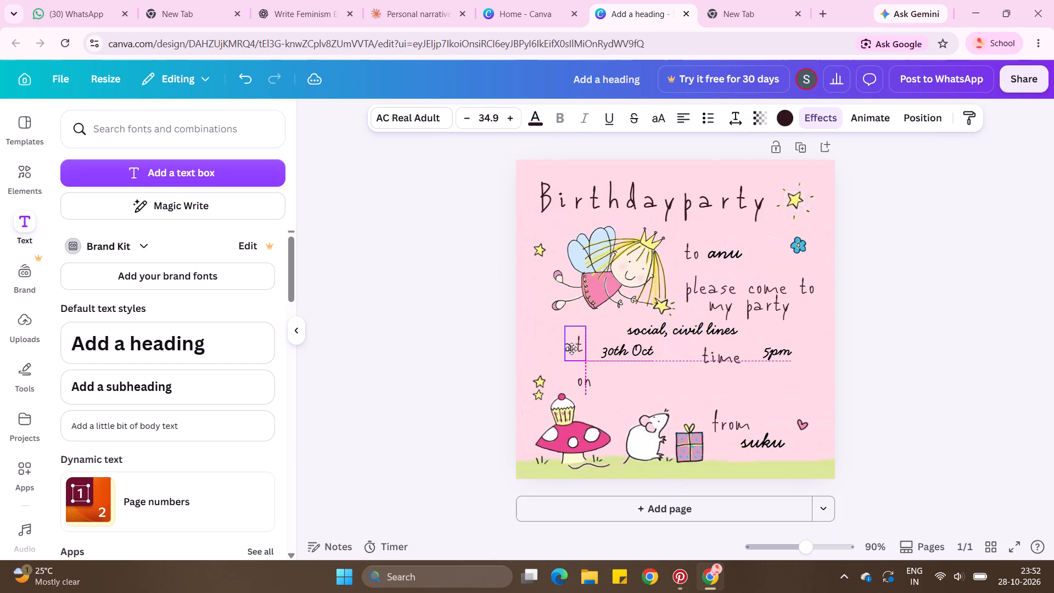
left_click_drag(571, 349, 579, 353)
left_click(492, 115)
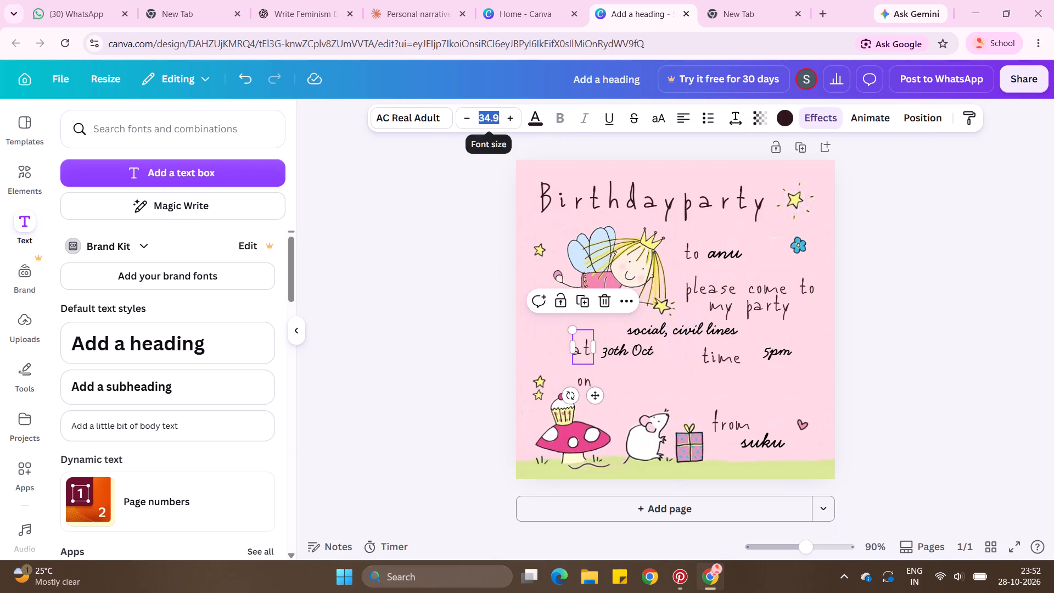
type("35")
key("Return")
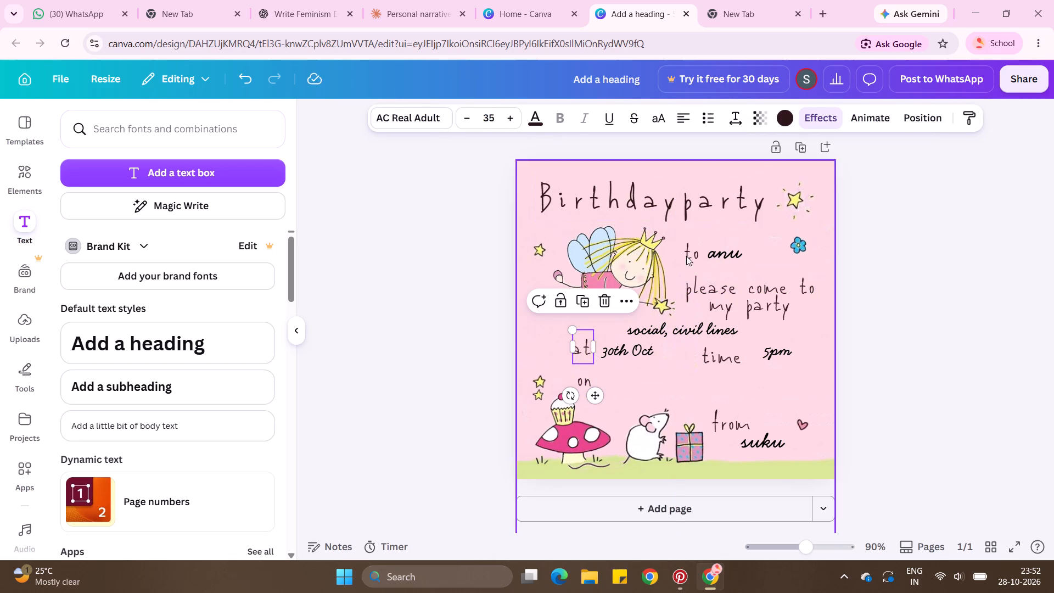
Set the "to" label's font size to 35.
left_click(692, 255)
left_click(487, 114)
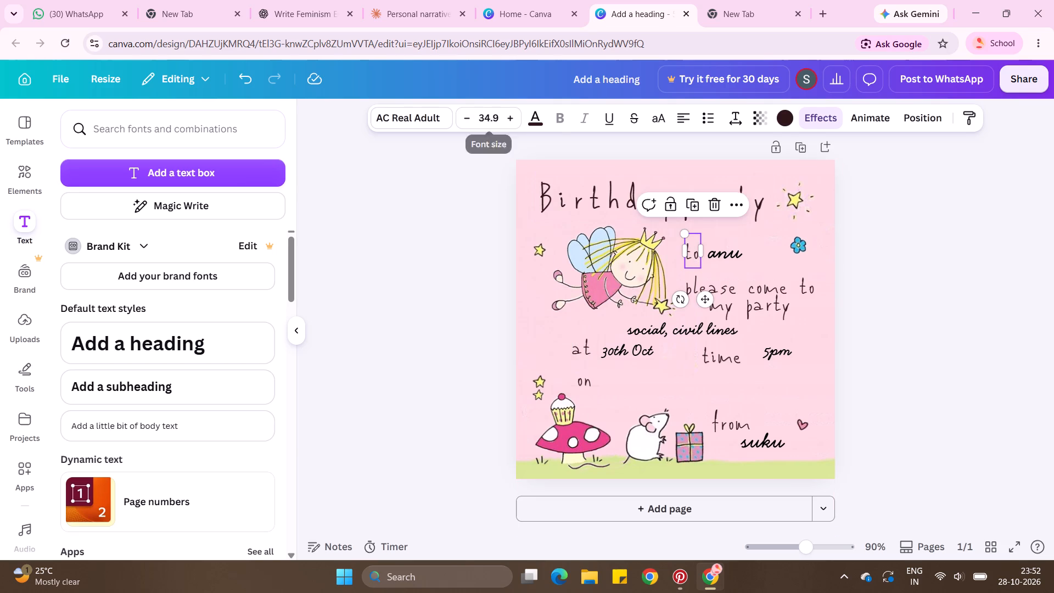
type("35")
key("Return")
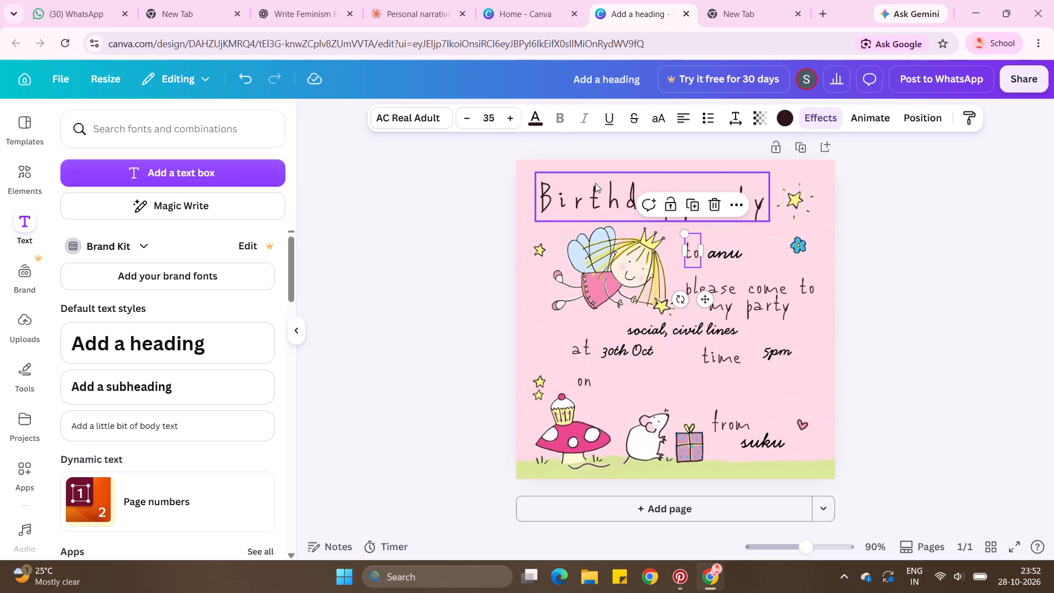
Set the font size of the "please come to my party" text to 35.
left_click(704, 286)
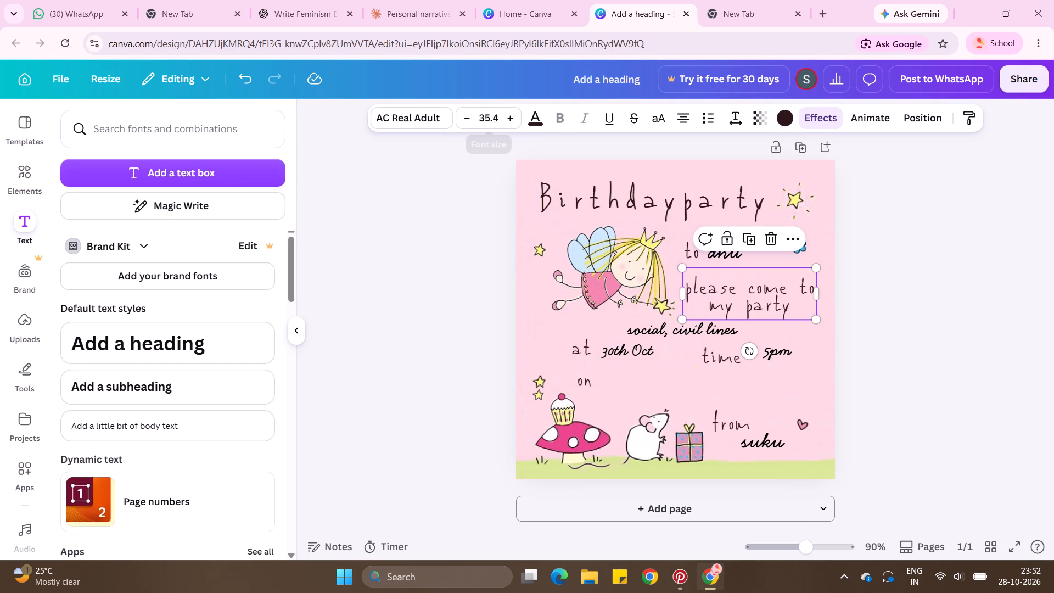
left_click(492, 111)
type("35")
key("Return")
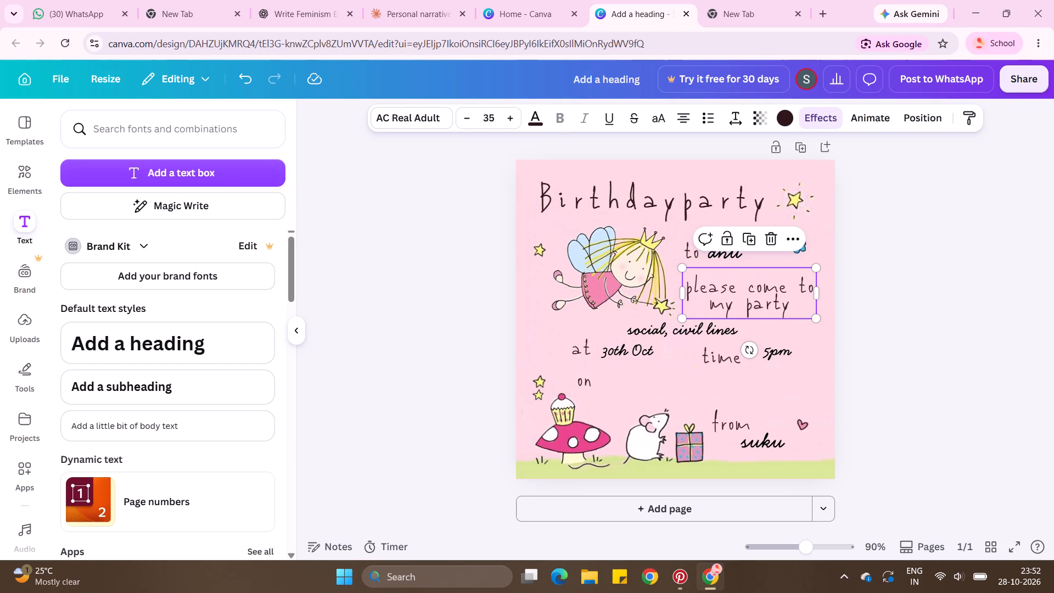
Move the "30th Oct" text down so it sits beside the "on" label.
left_click_drag(625, 359, 618, 387)
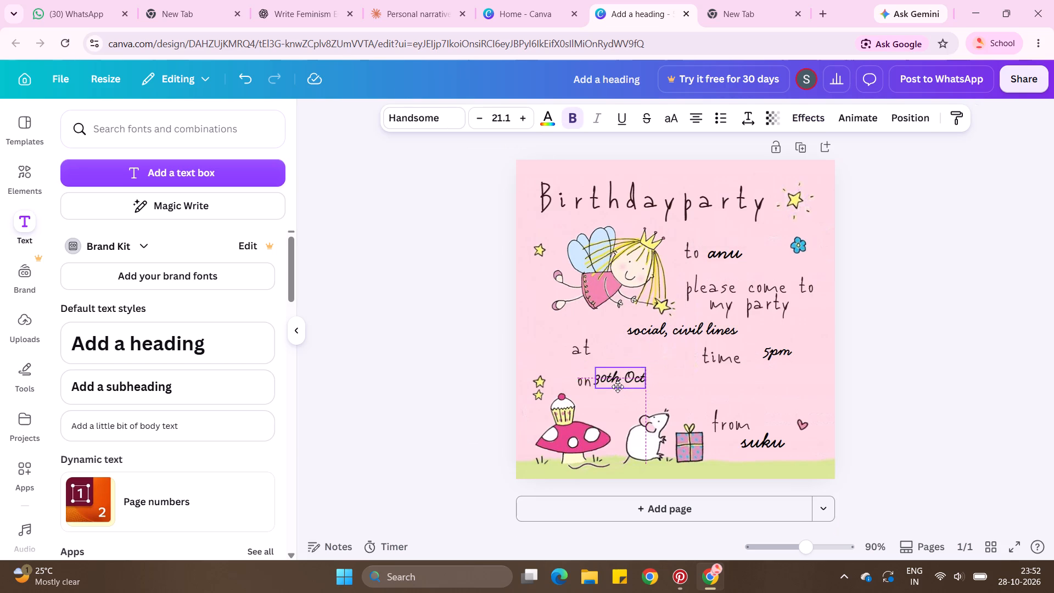
left_click_drag(618, 387, 625, 388)
Set the "on" label's font size to 35.
left_click(584, 385)
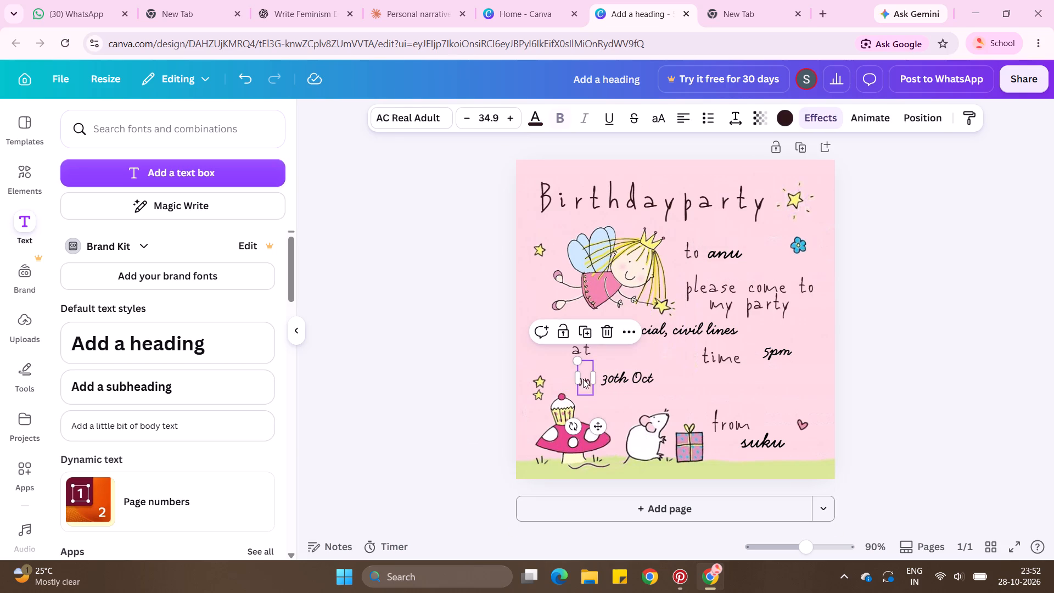
left_click(494, 112)
type("35")
key("Return")
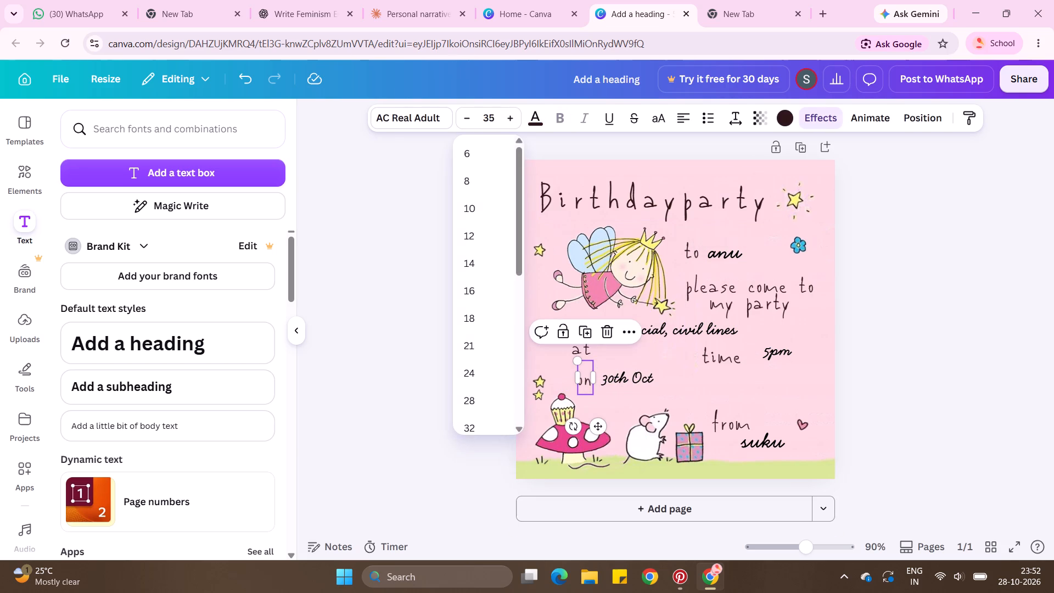
Lower the "on" label slightly and shift "30th Oct" down and right, leaving a wider gap between them.
left_click(713, 357)
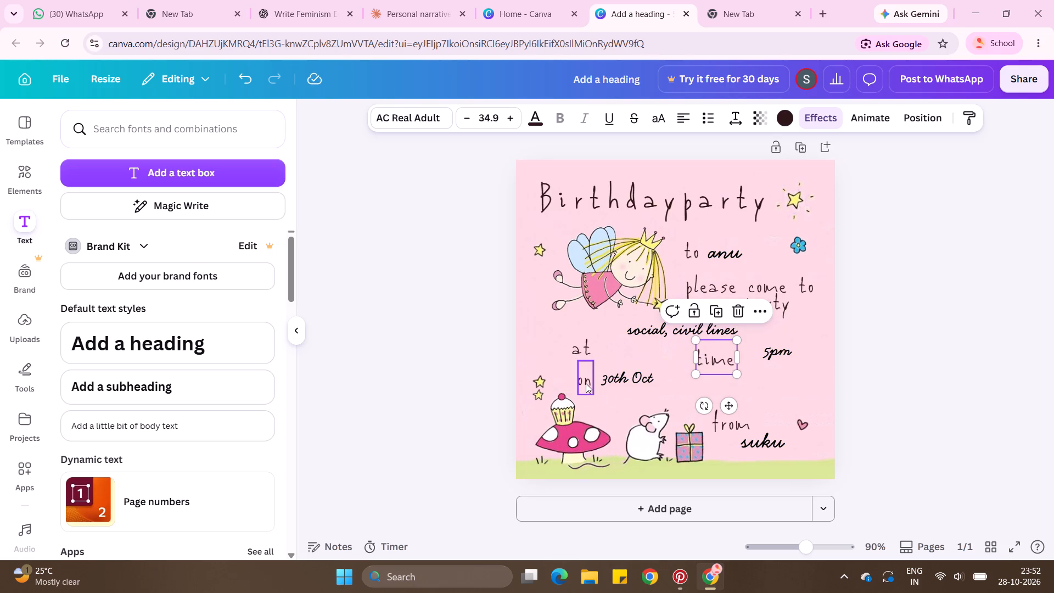
left_click_drag(586, 383, 584, 389)
left_click_drag(644, 382, 657, 393)
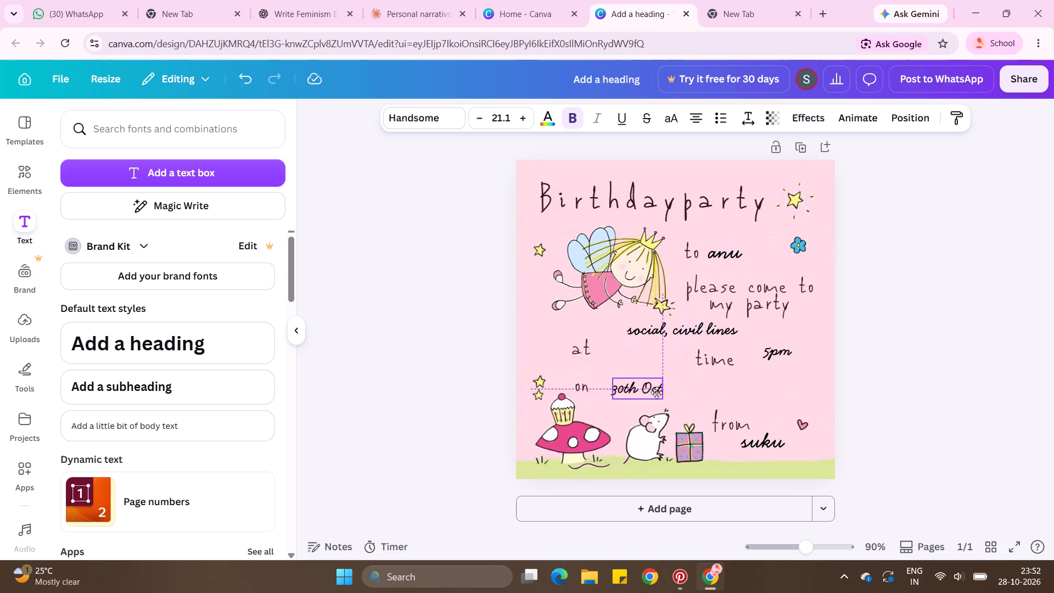
left_click_drag(657, 393, 657, 387)
left_click(591, 387)
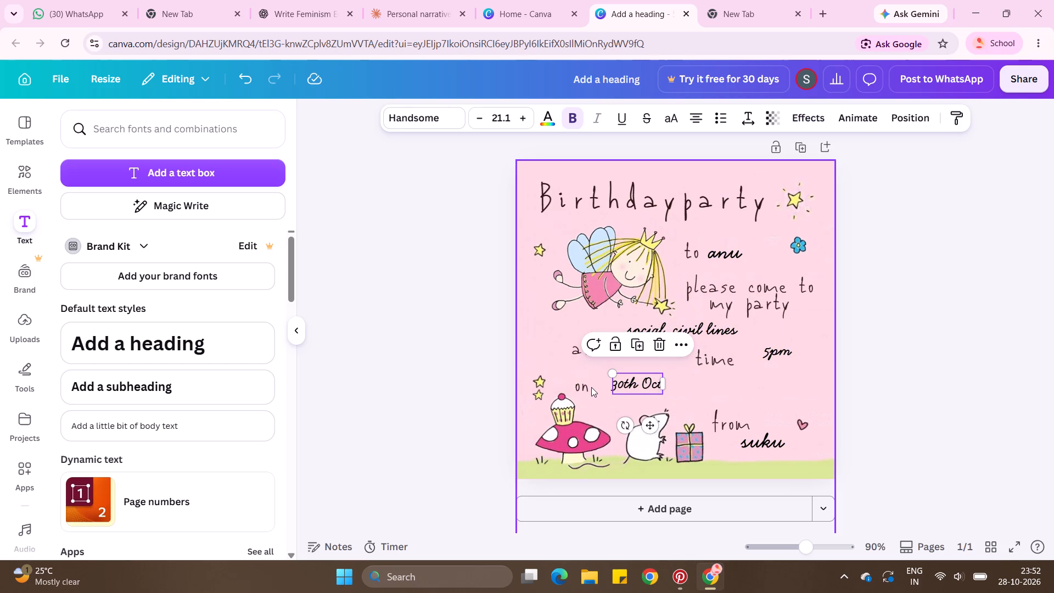
Align "at" above "on", and place "social, civil lines" beside "at" with its left edge in line with "30th Oct".
left_click_drag(580, 357, 593, 358)
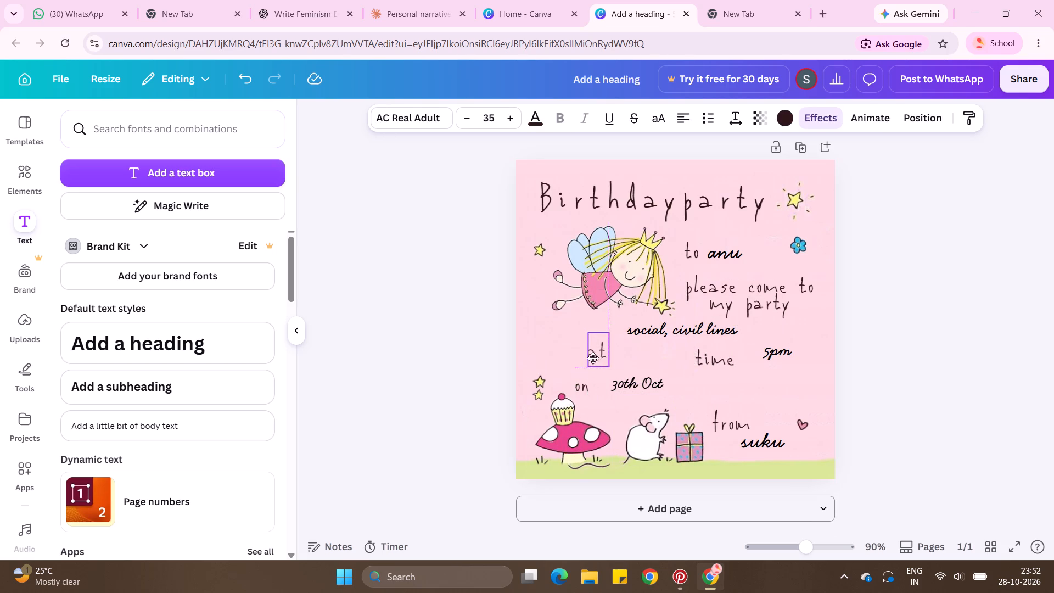
left_click_drag(593, 358, 589, 348)
left_click(582, 390)
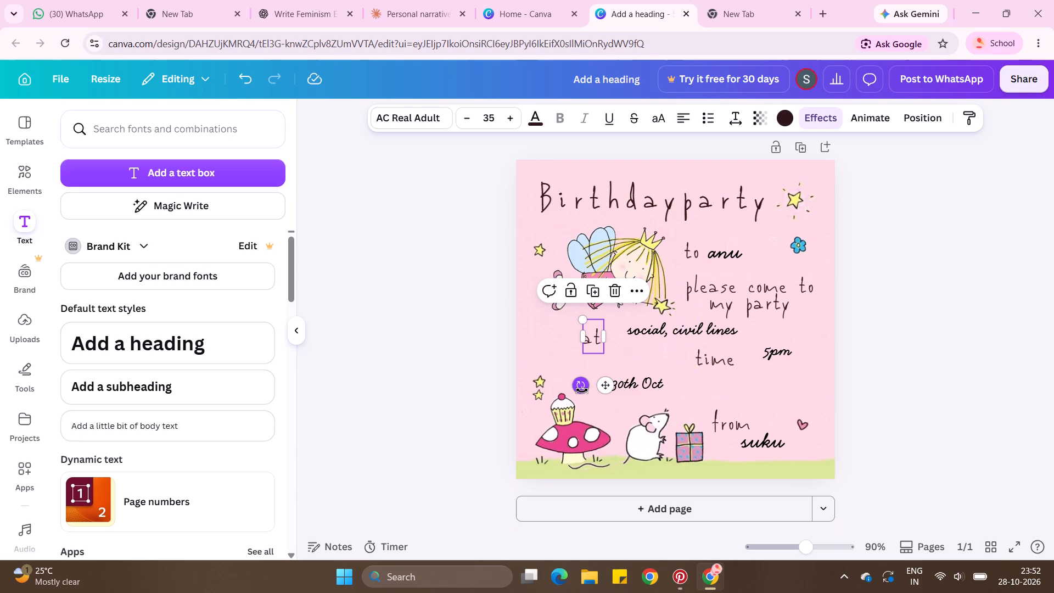
left_click(589, 401)
left_click_drag(585, 382, 598, 381)
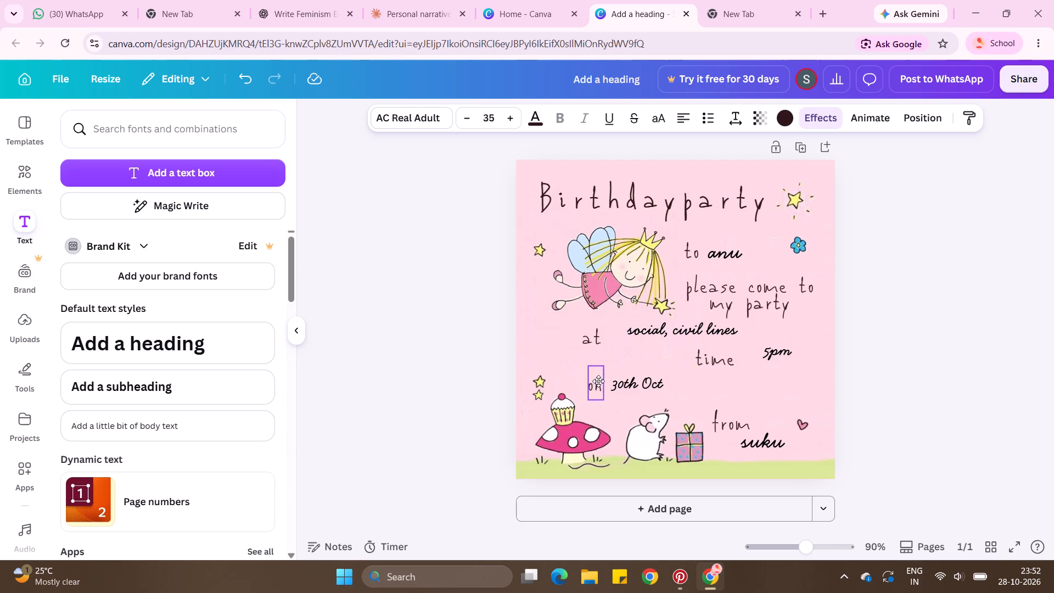
left_click_drag(598, 381, 595, 382)
left_click_drag(673, 339, 656, 348)
left_click(644, 340)
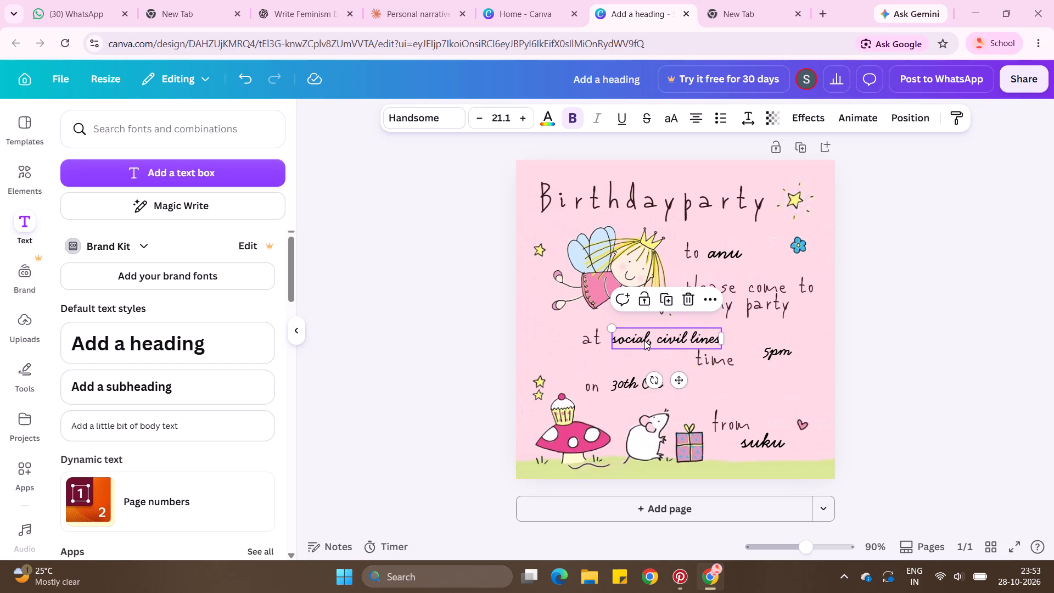
left_click(626, 391)
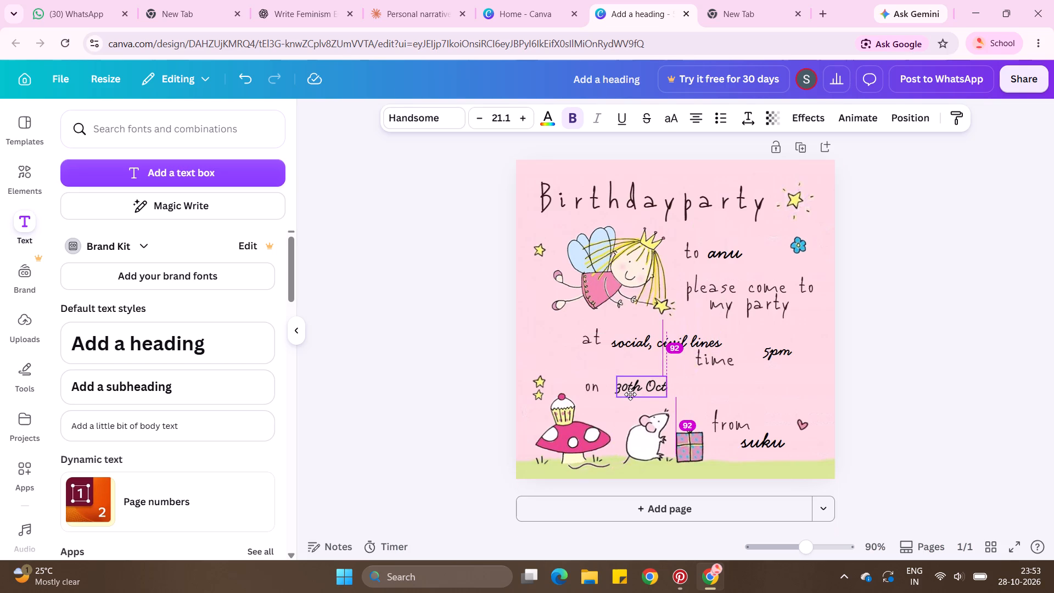
Move the "time" label down and left below "social, civil lines", and place "5pm" directly beside it.
left_click_drag(709, 368, 699, 382)
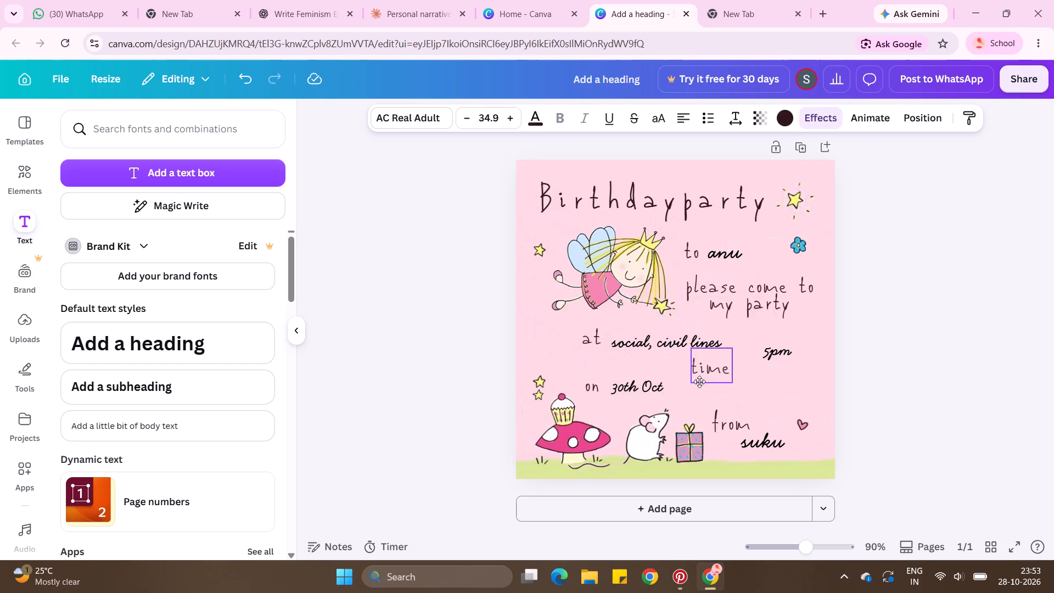
left_click_drag(699, 382, 697, 382)
left_click_drag(778, 356, 741, 382)
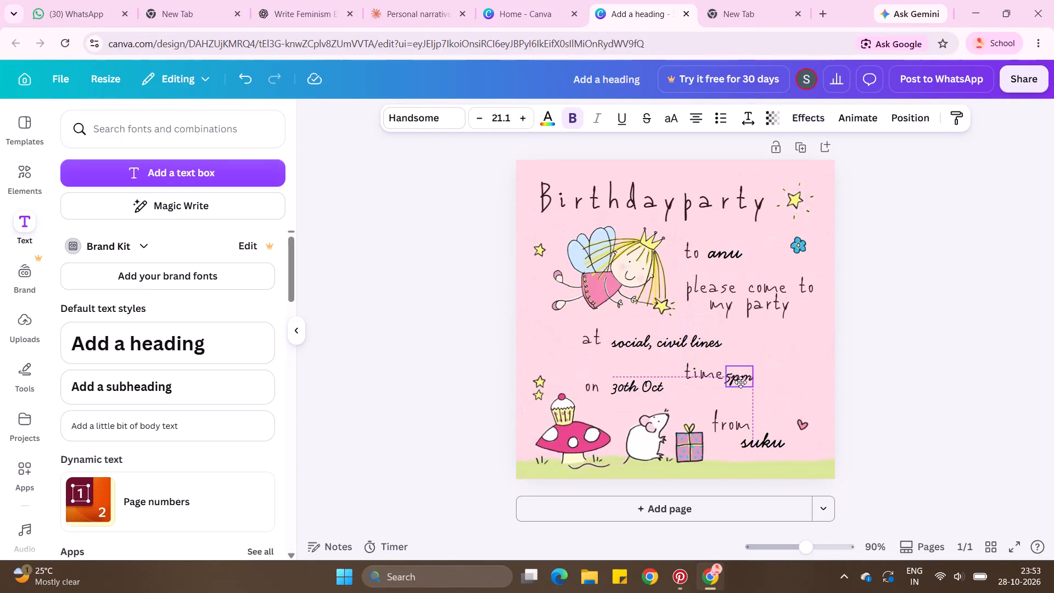
left_click_drag(741, 382, 745, 379)
Search the text colours for "dark pink" and colour "anu" with Raspberry Cream's vivid magenta, #830c4f.
left_click(723, 256)
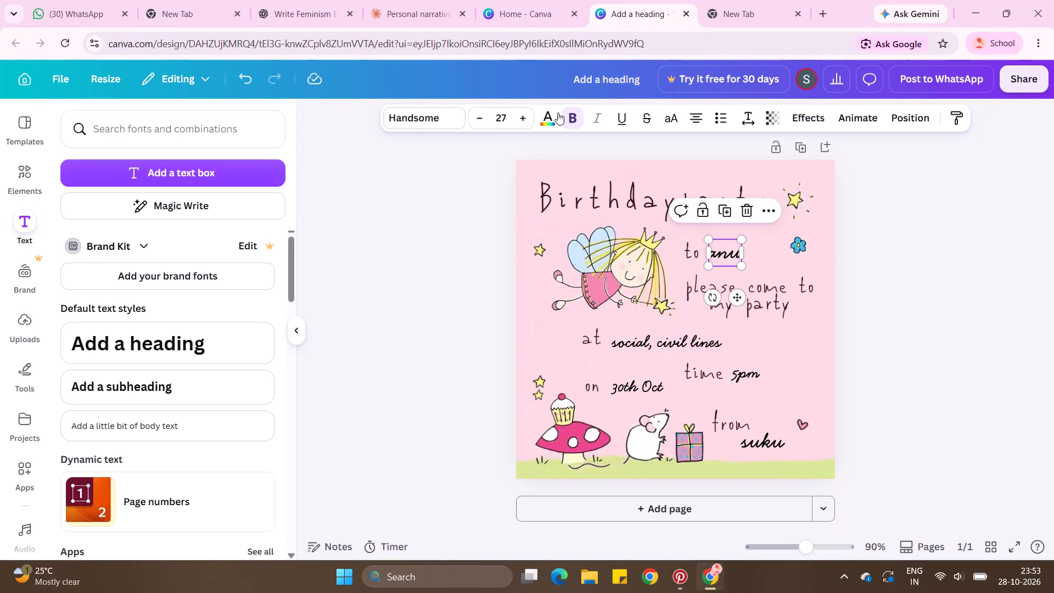
left_click(558, 113)
left_click(116, 159)
type("dark pink")
left_click(130, 242)
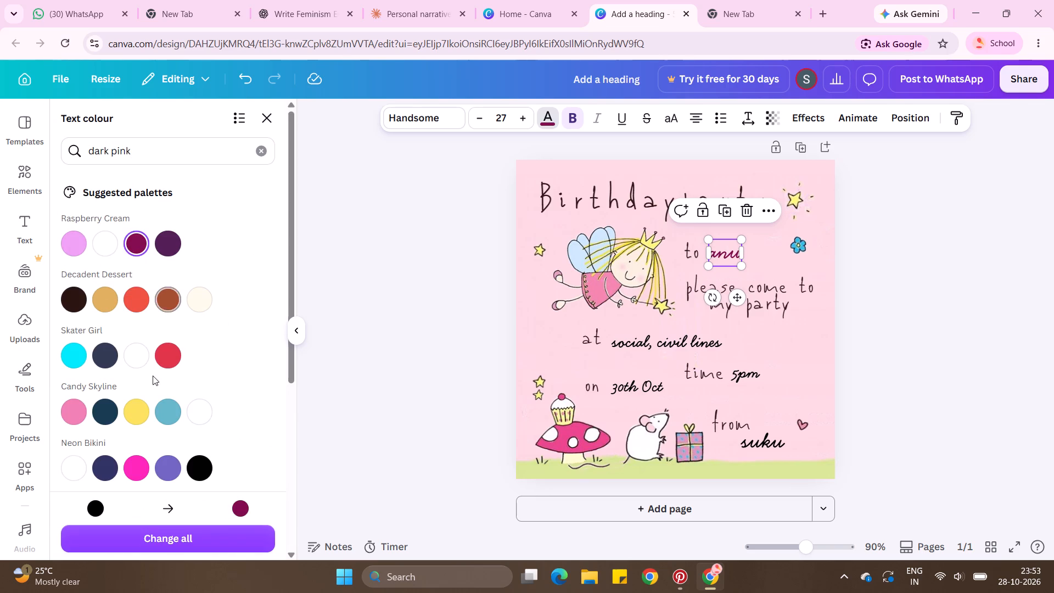
left_click(173, 361)
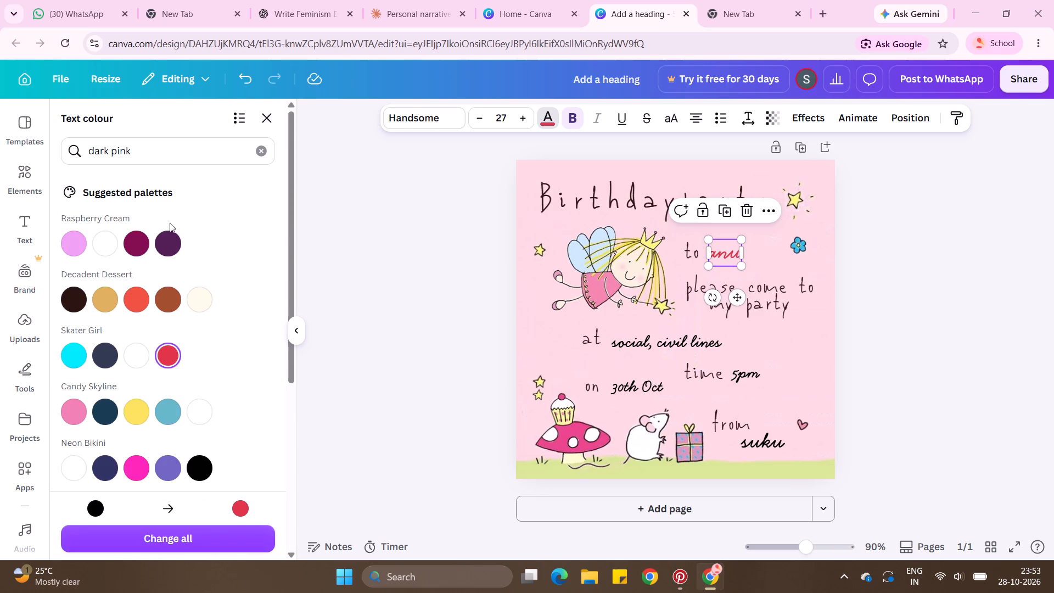
left_click(71, 356)
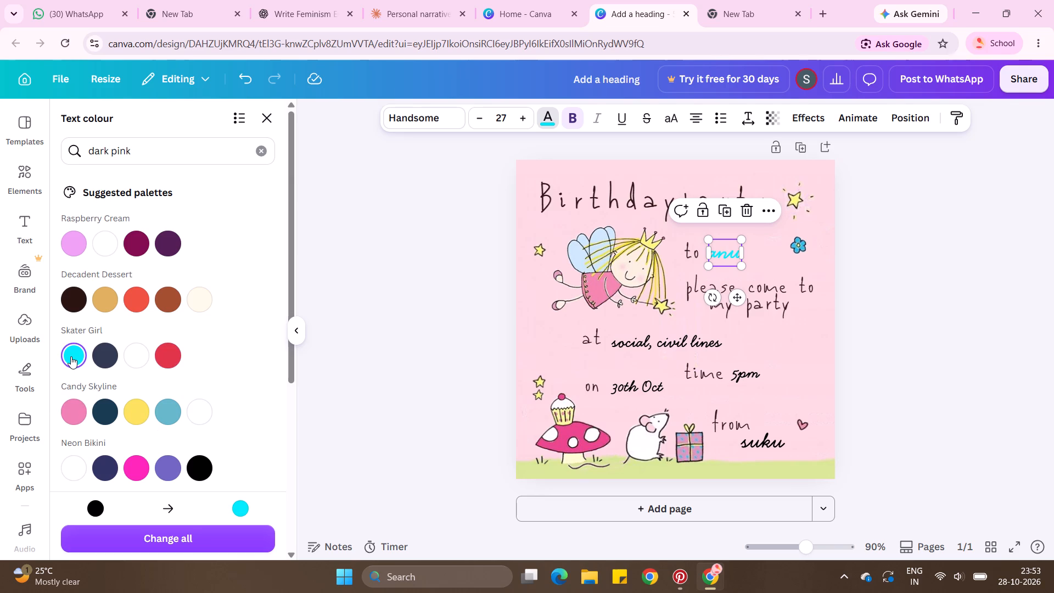
left_click(139, 251)
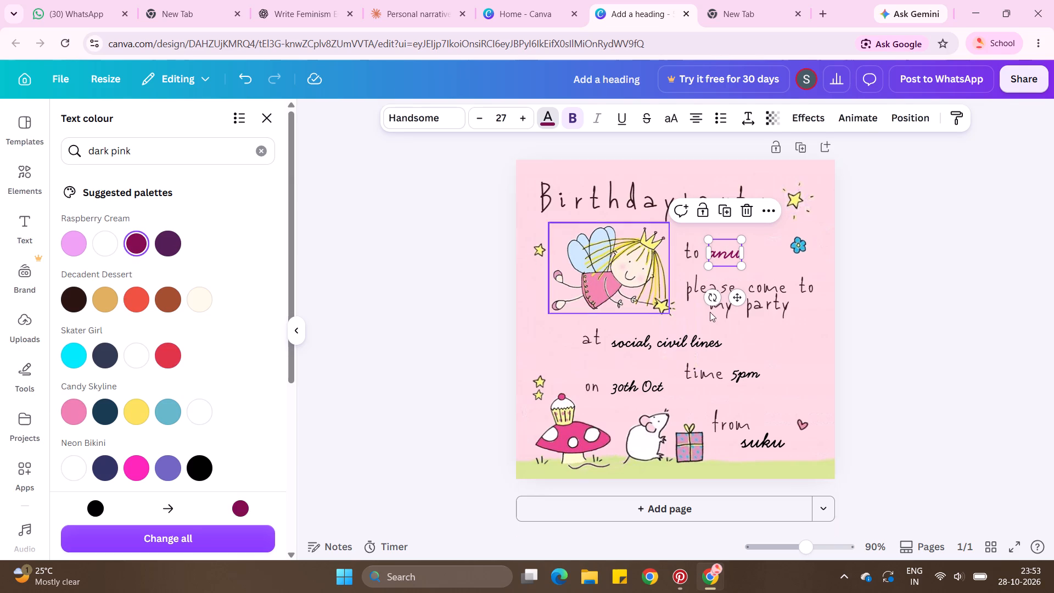
Apply the same vivid magenta #830c4f to "social, civil lines", "5pm", "30th Oct" and "suku".
left_click(654, 337)
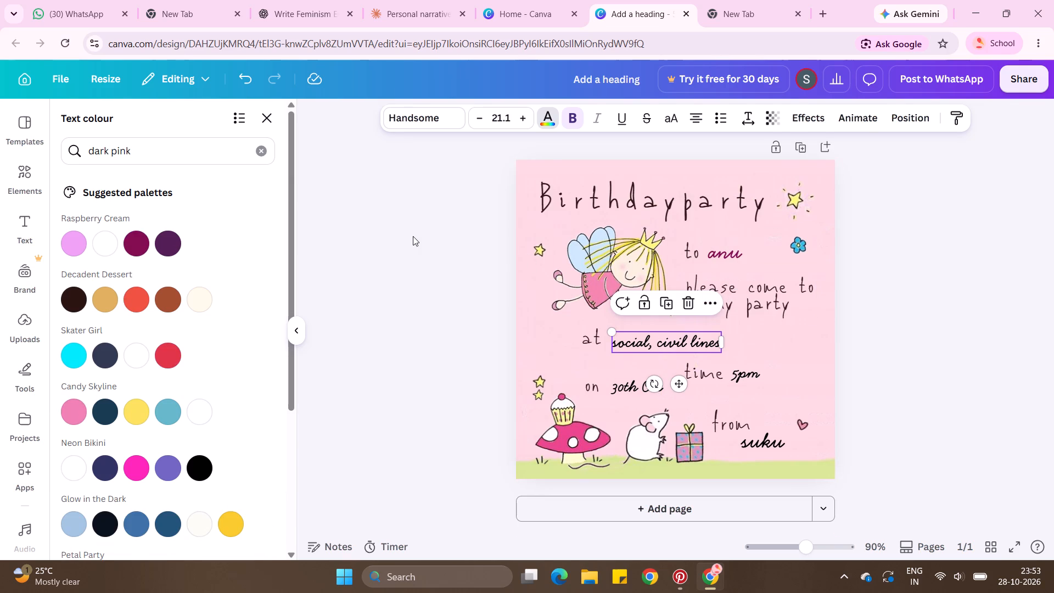
left_click(165, 243)
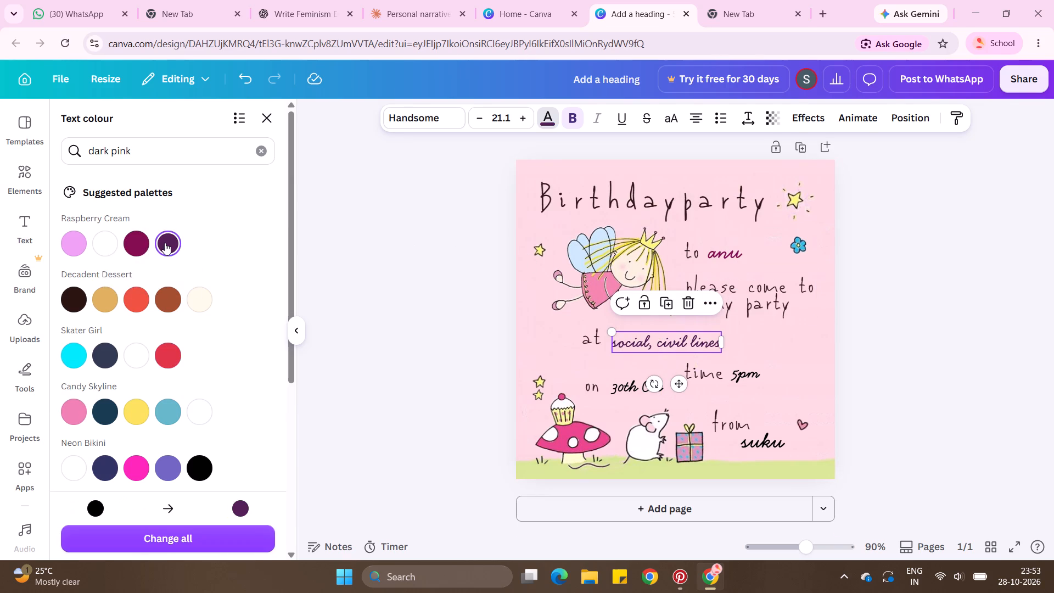
left_click(137, 240)
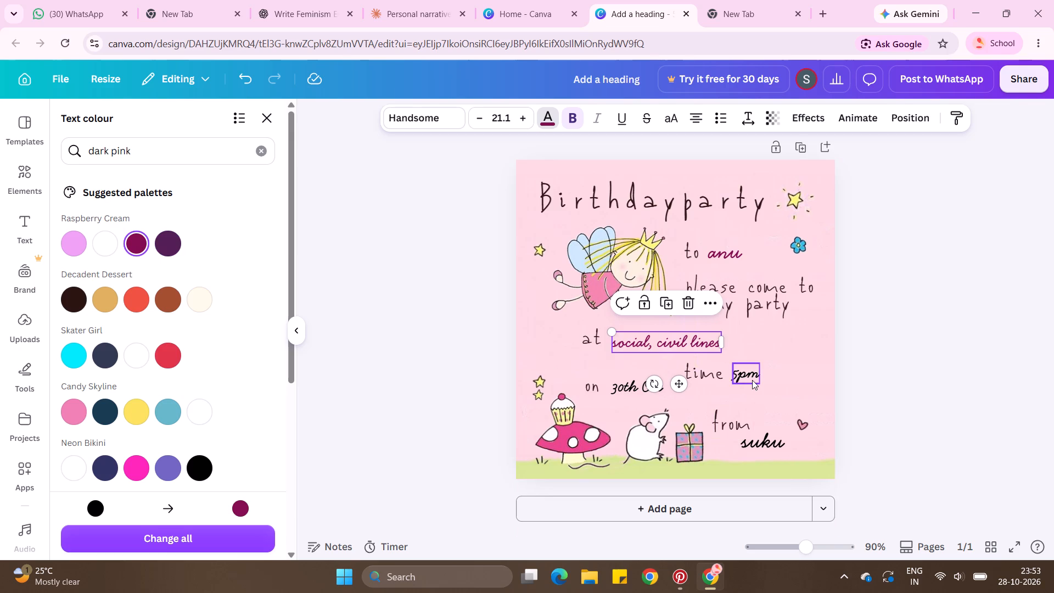
left_click(752, 380)
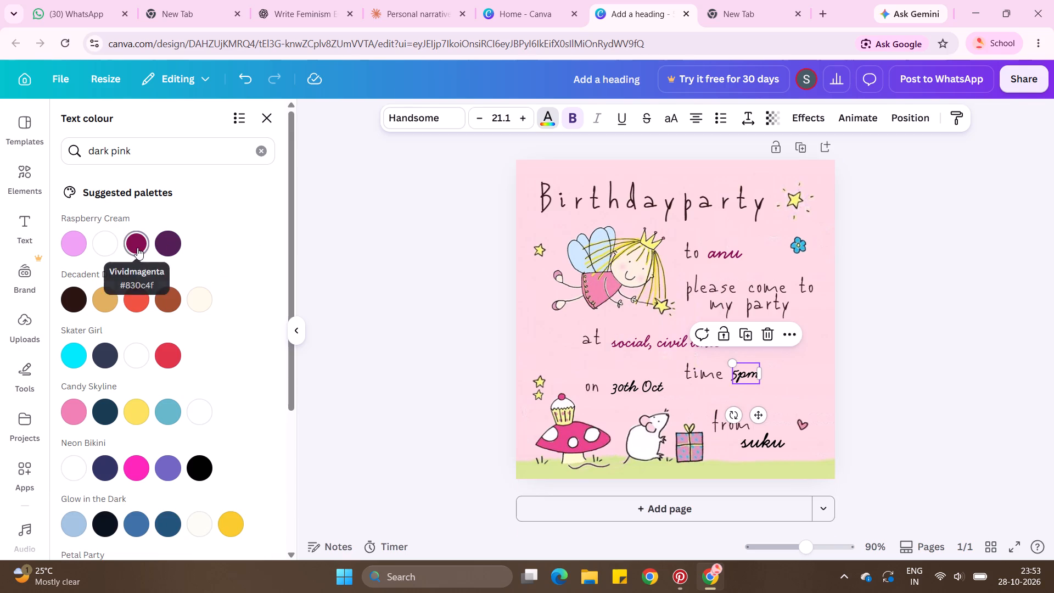
left_click(137, 248)
left_click(637, 393)
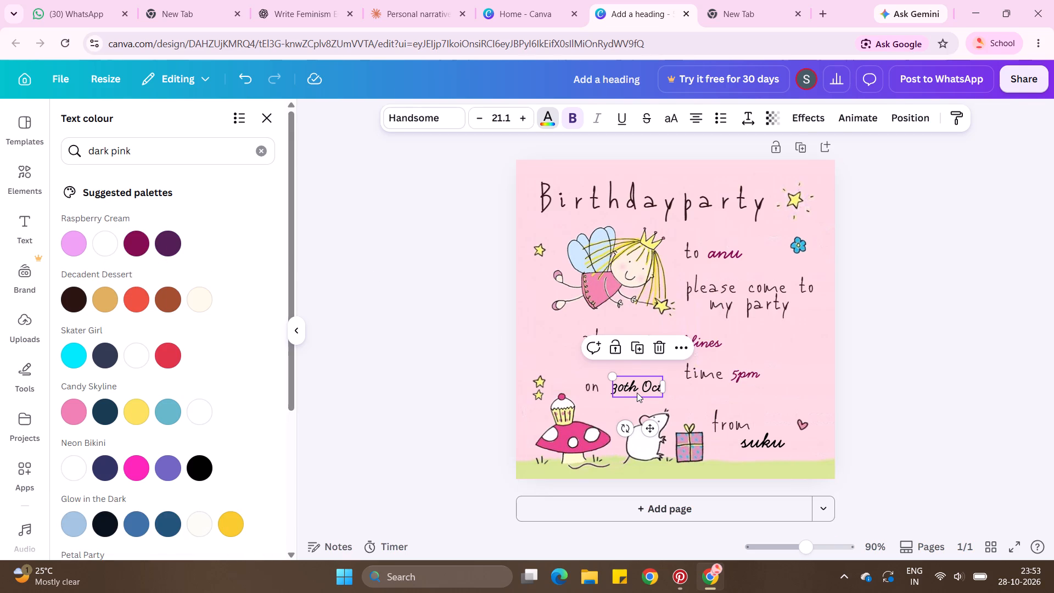
left_click(137, 244)
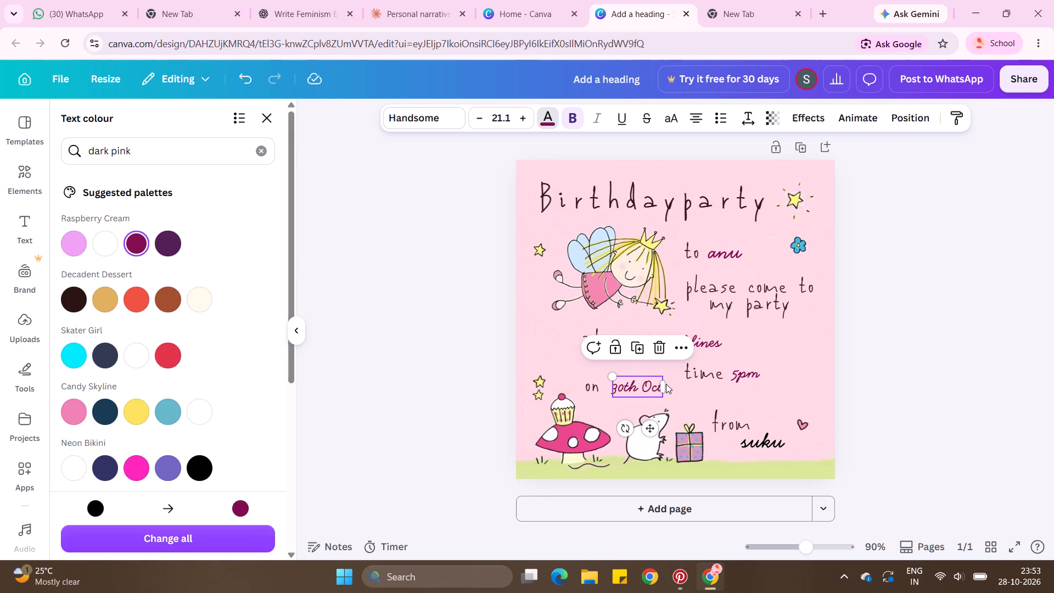
left_click(752, 441)
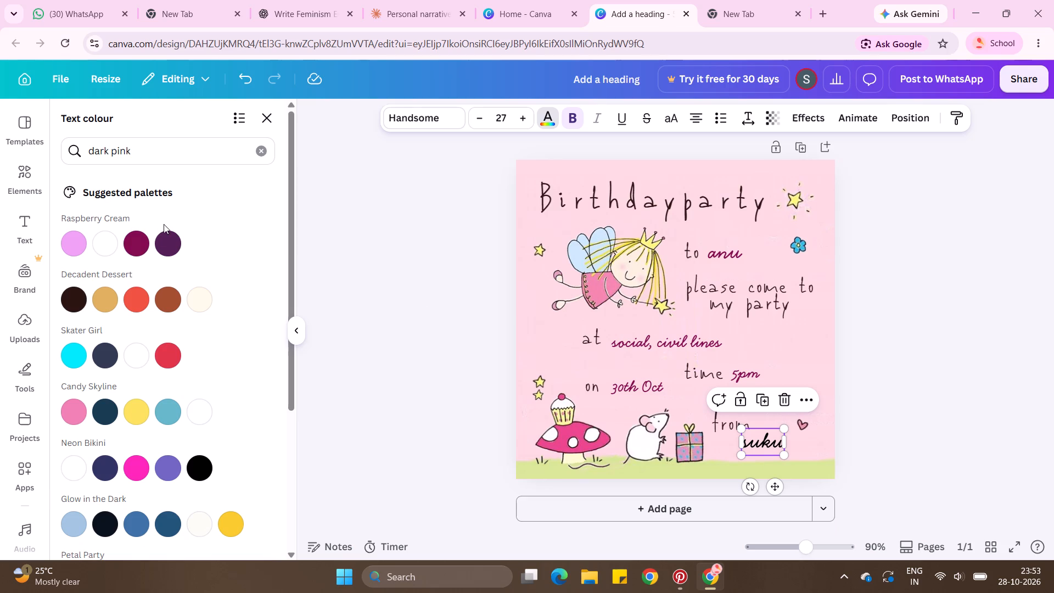
left_click(137, 246)
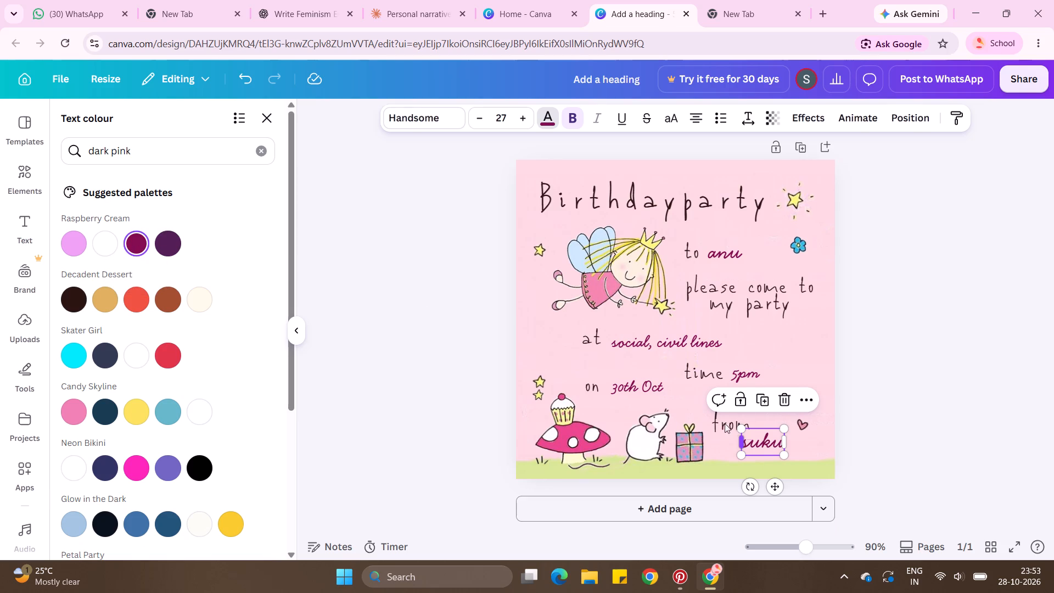
Set the "from" label's font size to 35.
left_click(718, 419)
left_click(490, 118)
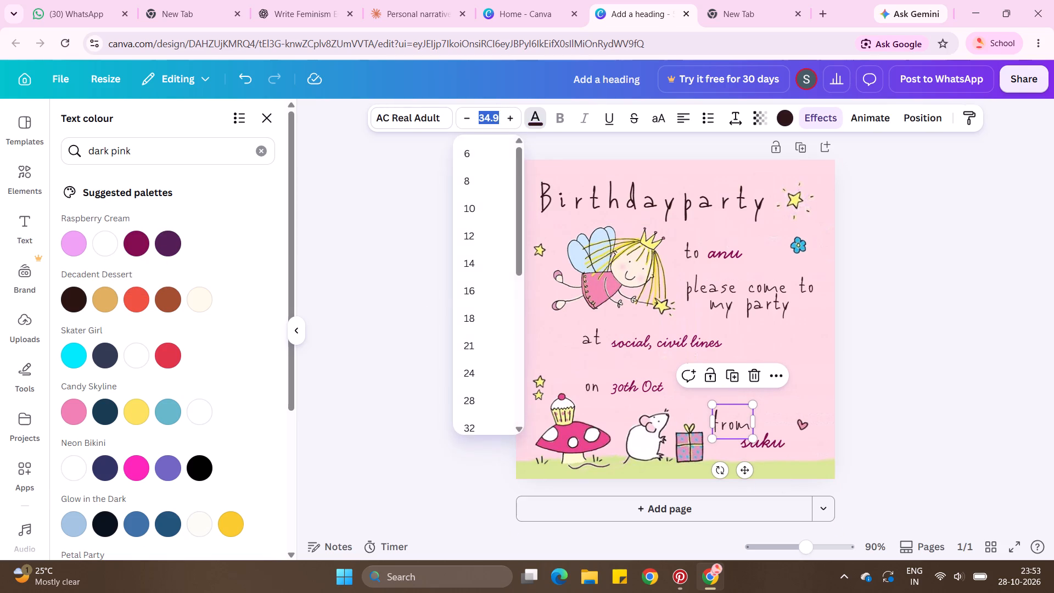
type("35")
key("Return")
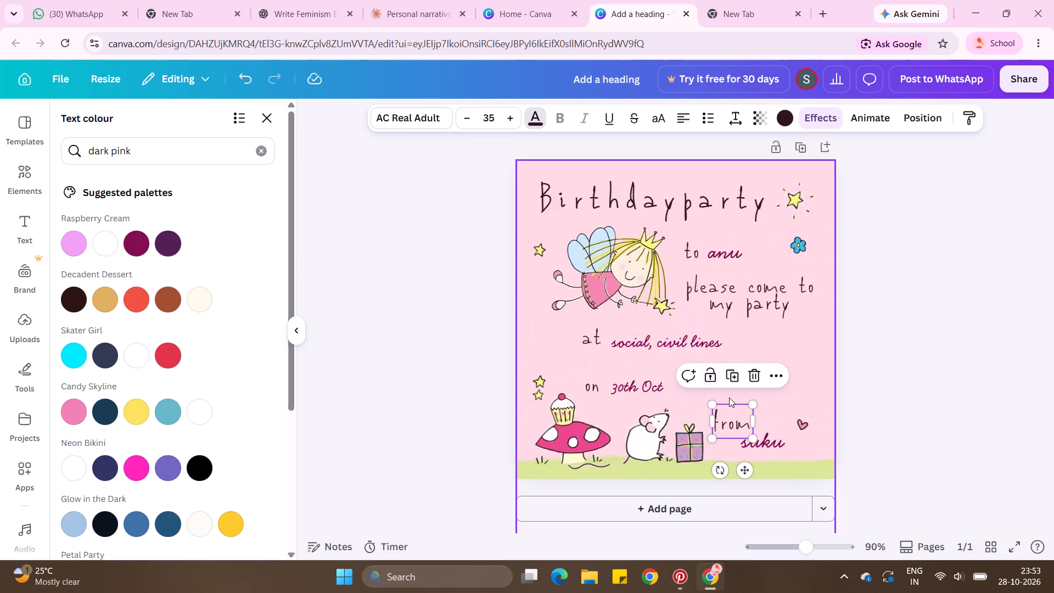
Move the heart up and right, and place "suku" between the "from" label and the heart.
left_click_drag(803, 424, 817, 416)
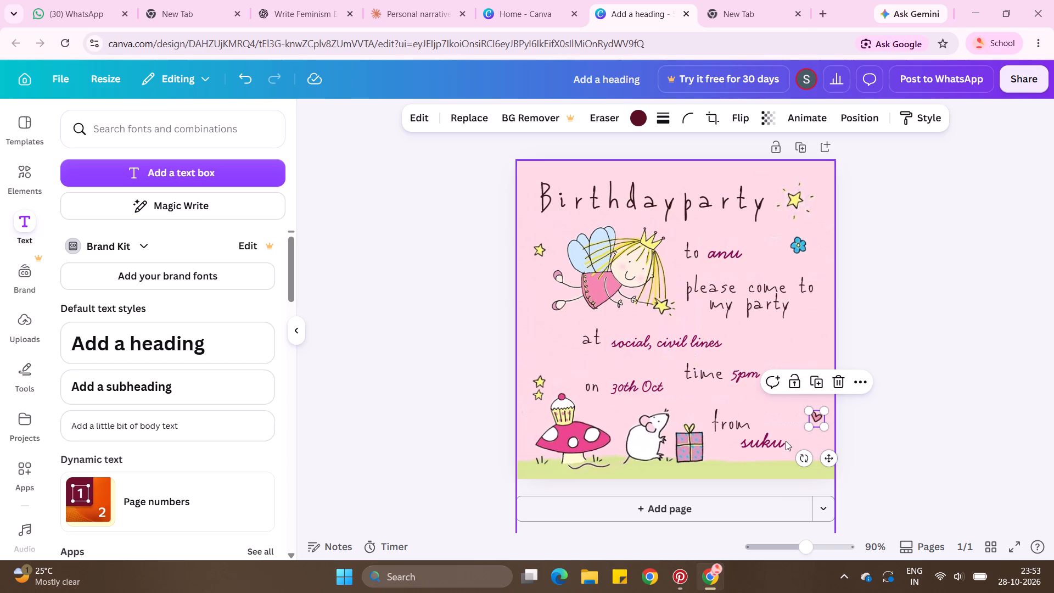
left_click_drag(776, 444, 795, 426)
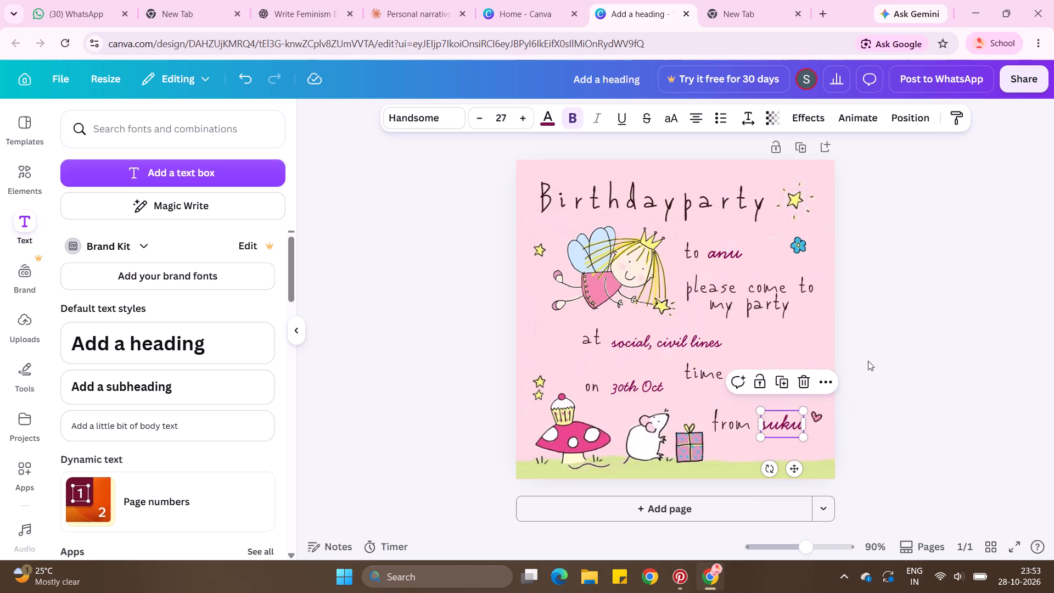
Nudge the "on" label and the "30th Oct" text up slightly, keeping them side by side.
double_click(868, 361)
left_click(592, 393)
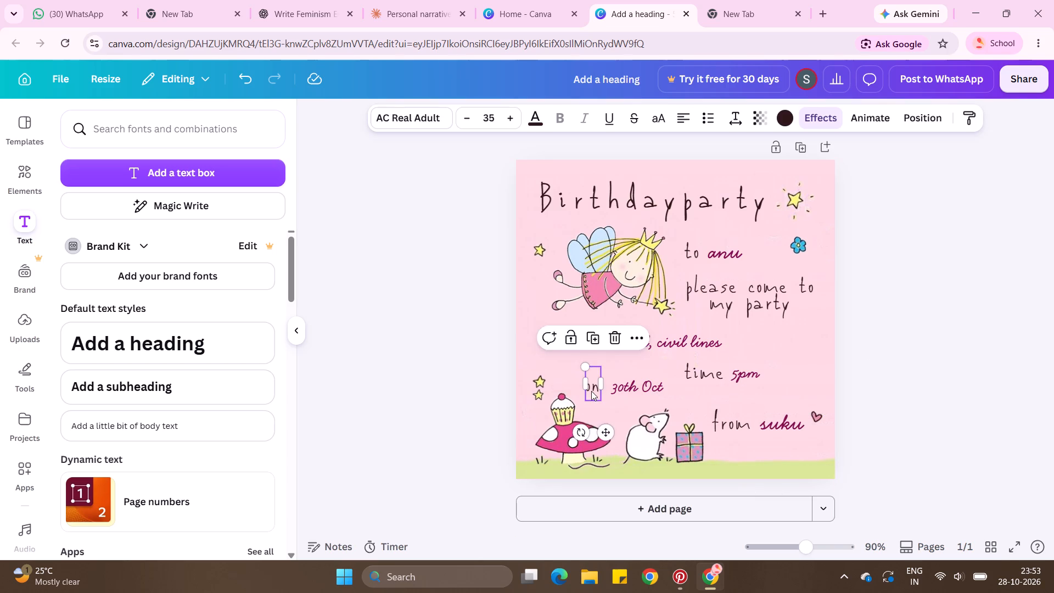
left_click(647, 387)
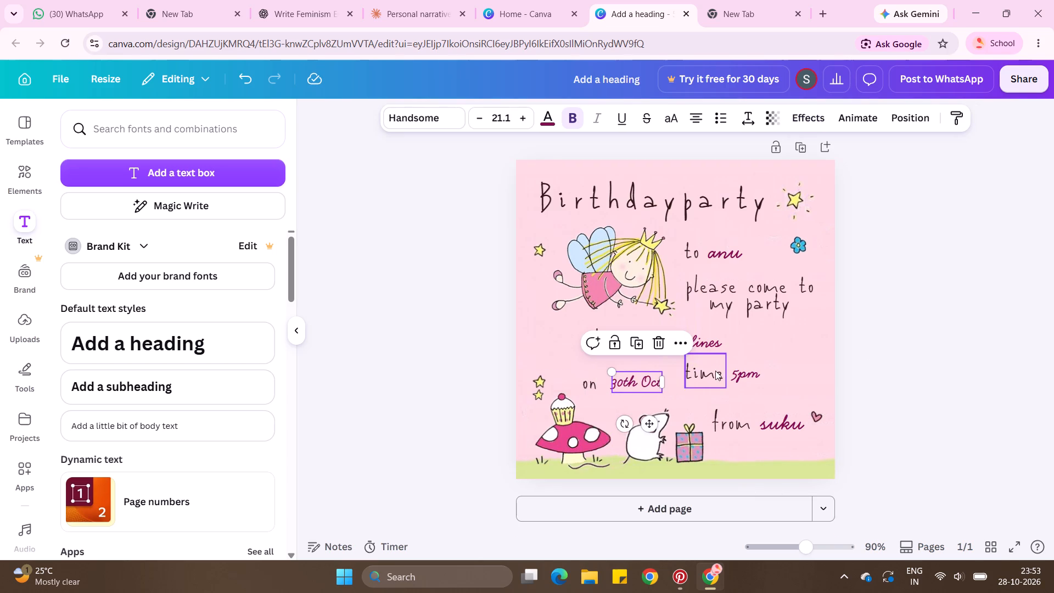
Move "time" and "5pm" further right, side by side above the "from suku" line.
left_click_drag(715, 371, 744, 370)
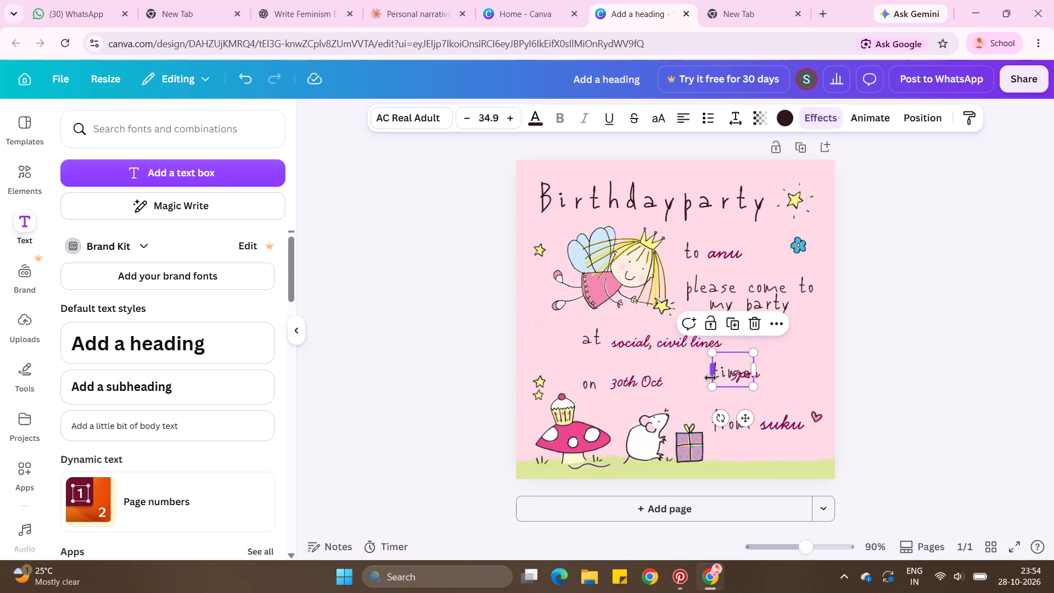
left_click_drag(733, 370, 687, 391)
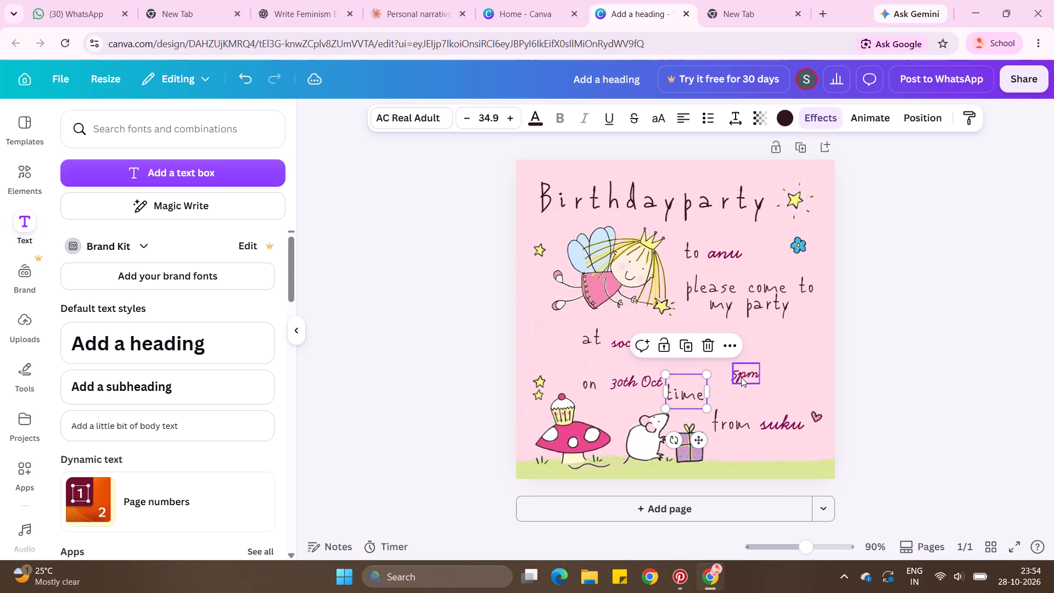
left_click_drag(741, 377, 770, 374)
left_click_drag(682, 404, 736, 382)
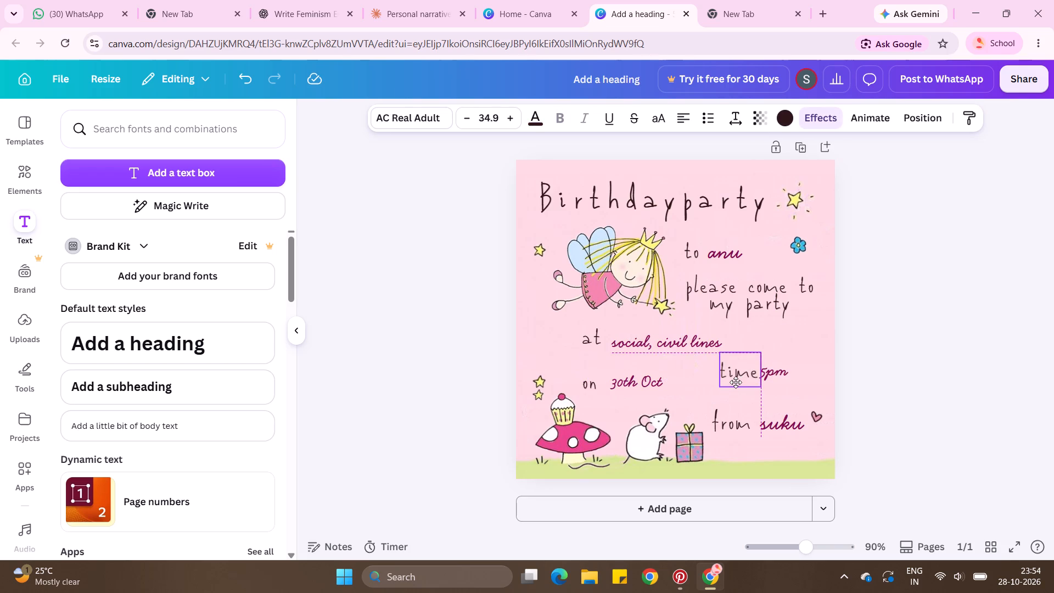
left_click_drag(736, 382, 728, 383)
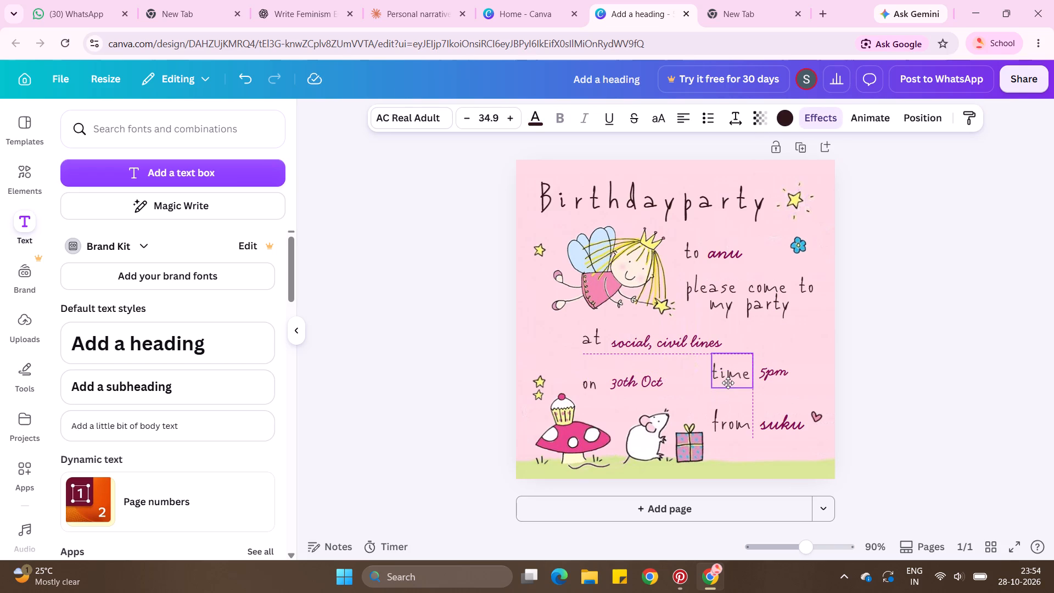
left_click_drag(728, 383, 728, 380)
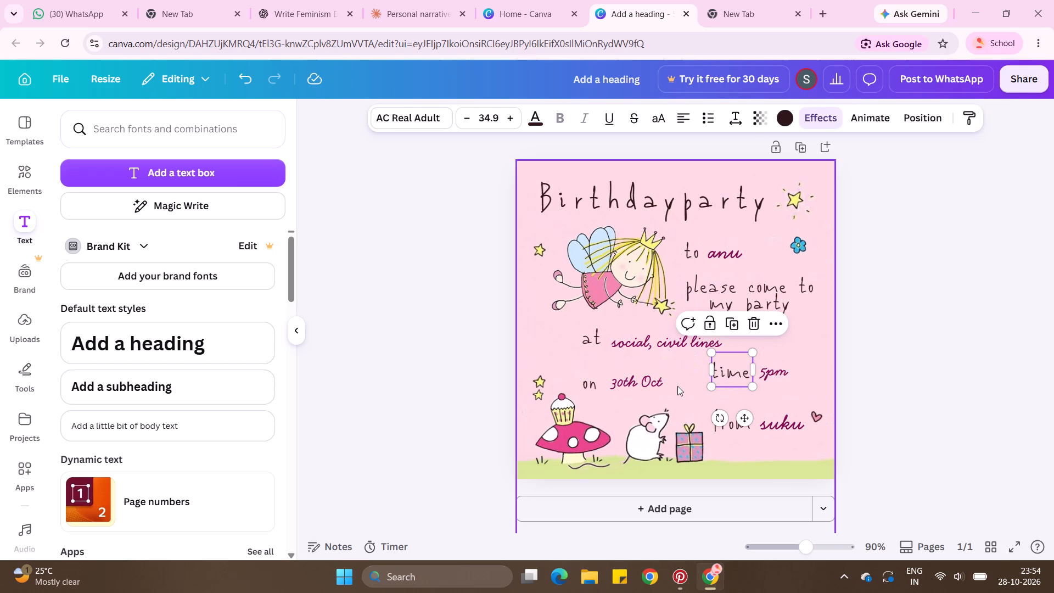
Move "on" and "30th Oct" down slightly together.
left_click_drag(677, 385, 587, 386)
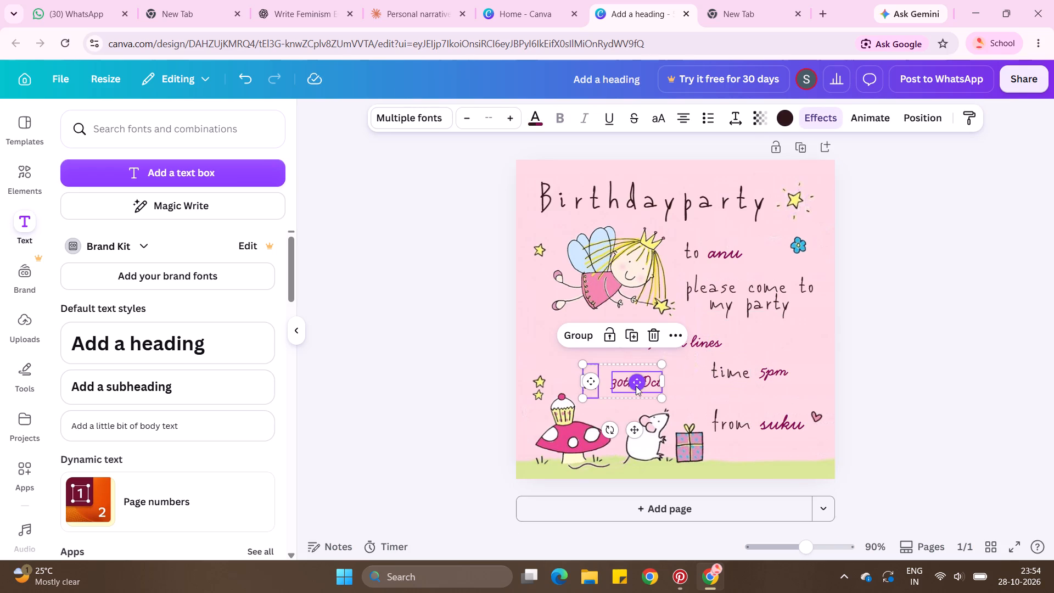
left_click_drag(649, 387, 651, 393)
left_click(721, 381)
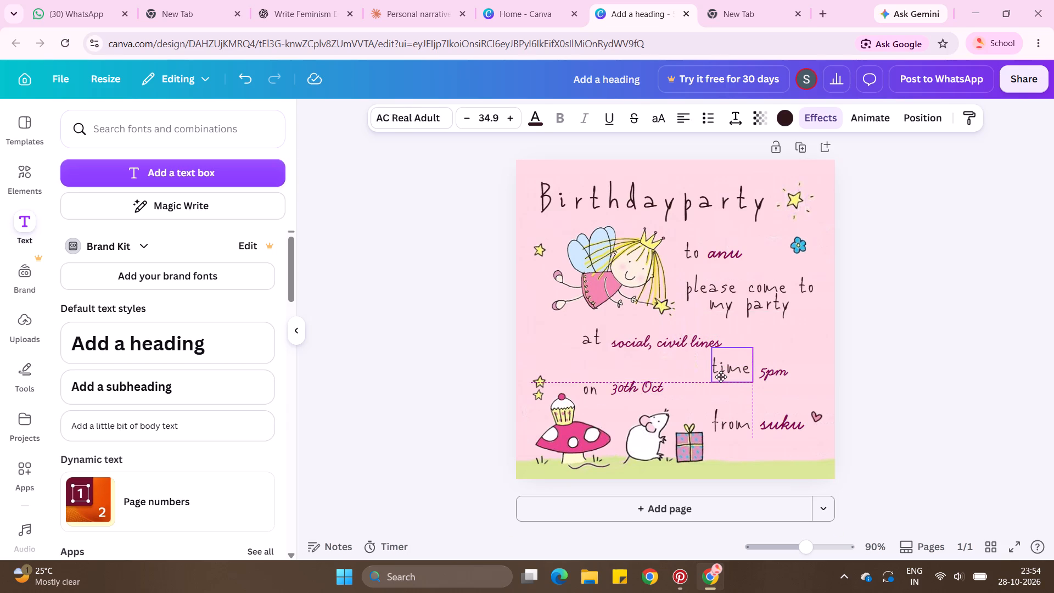
left_click(721, 377)
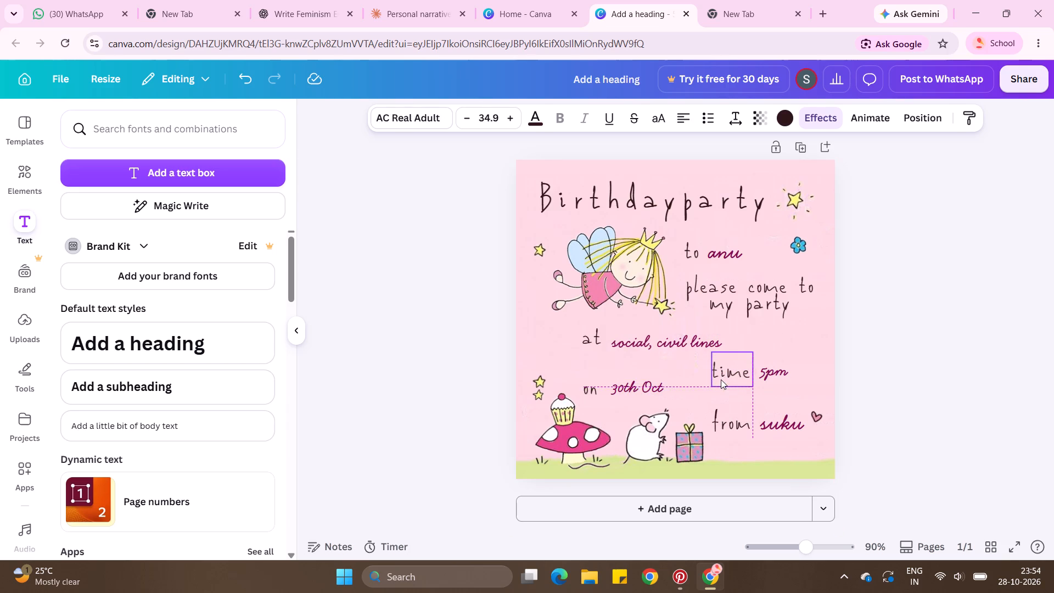
left_click(772, 384)
left_click(836, 388)
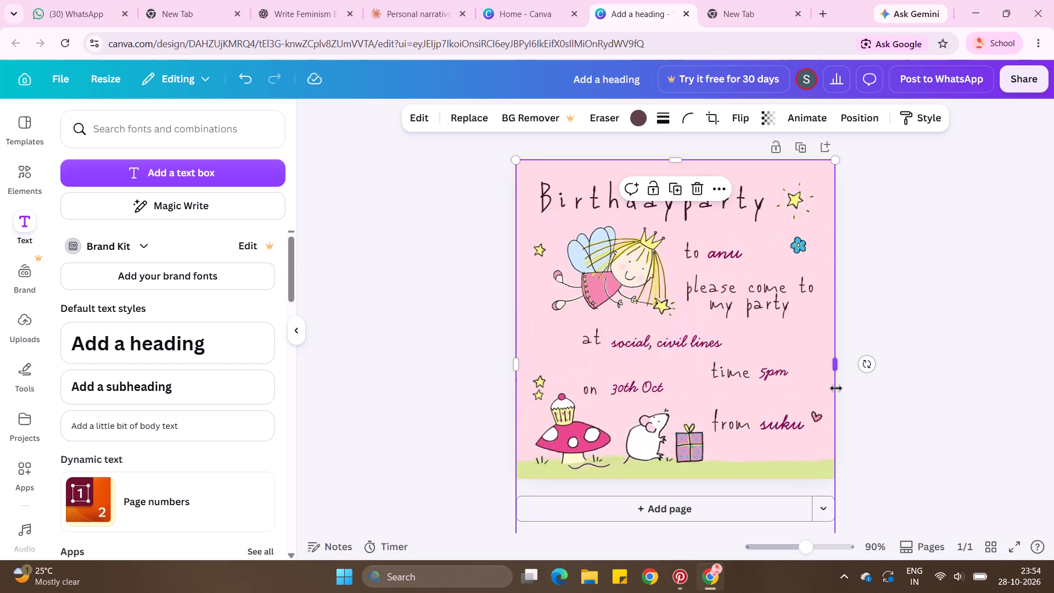
double_click(876, 396)
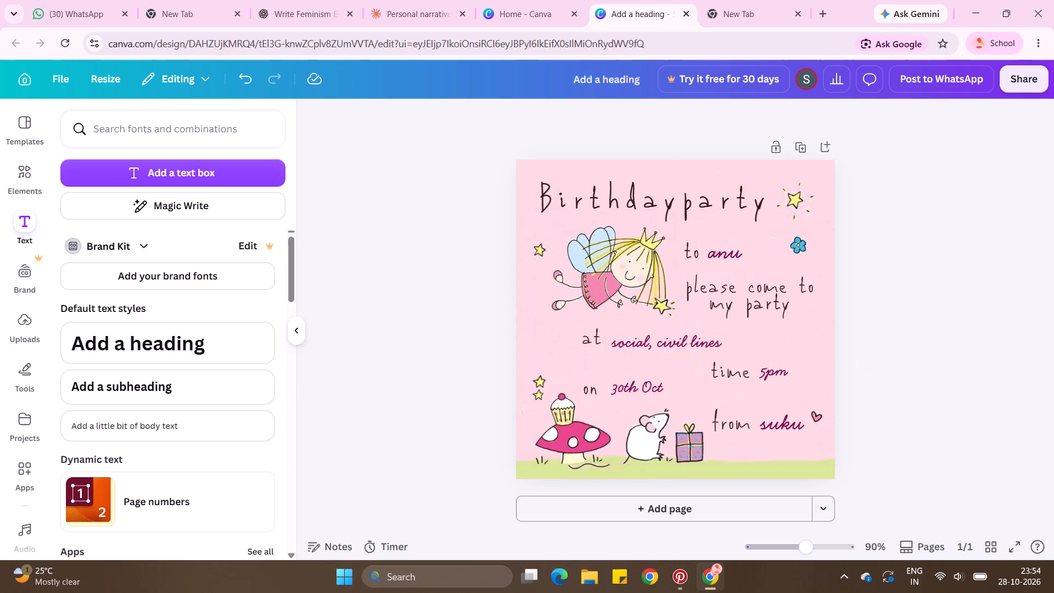
Search the elements library for "dotted lines" and add the black hand-drawn dashed line graphic to the invitation.
left_click(33, 177)
left_click(125, 134)
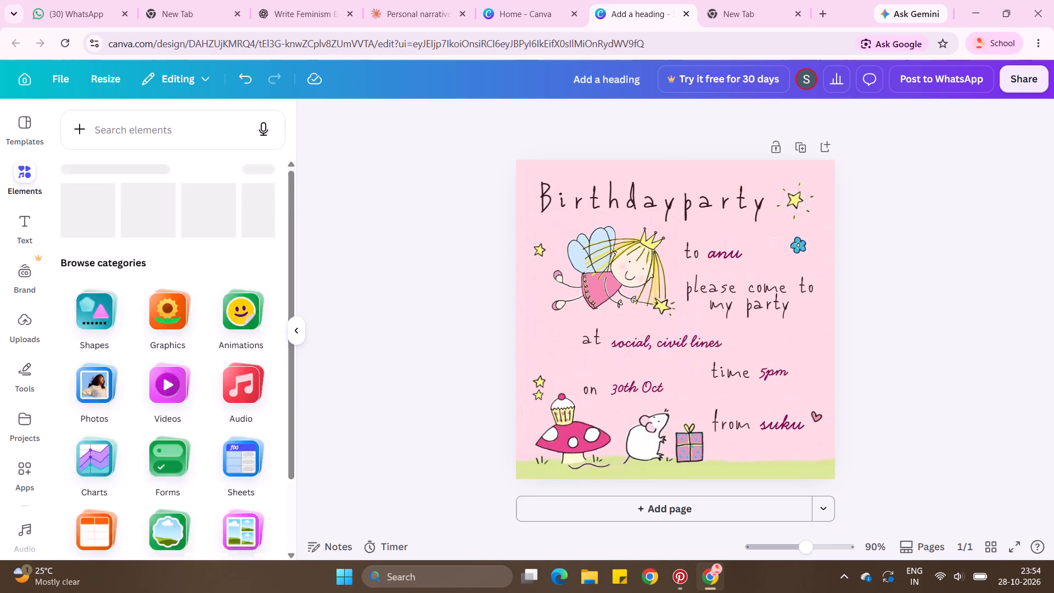
type("fott")
key("BackSpace")
key("BackSpace")
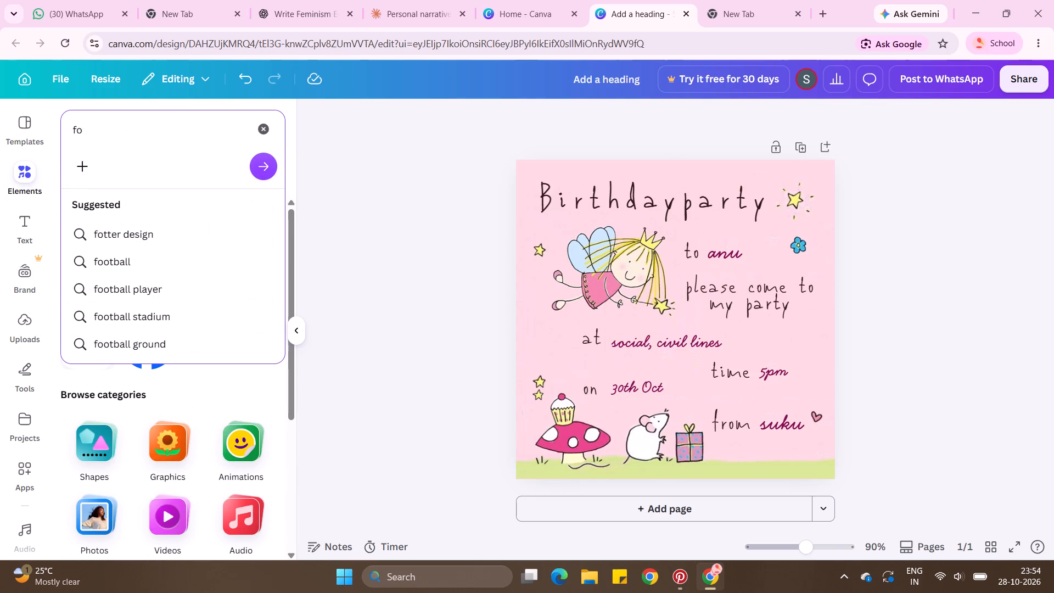
key("BackSpace")
key("BackSpace")
key("BackSpace")
key("BackSpace")
key("BackSpace")
type("dotted lines")
key("Return")
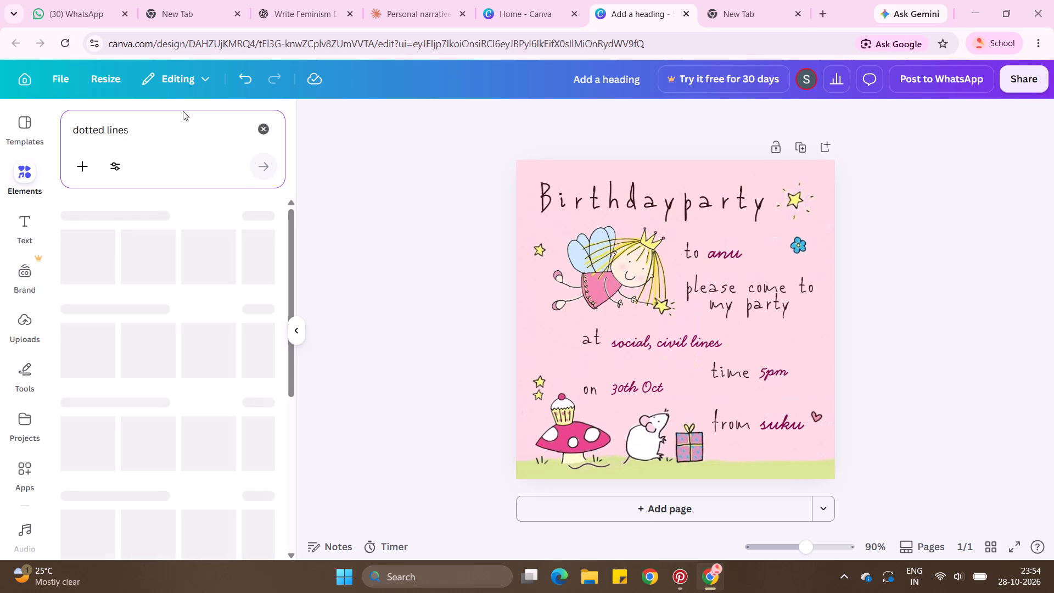
left_click(165, 282)
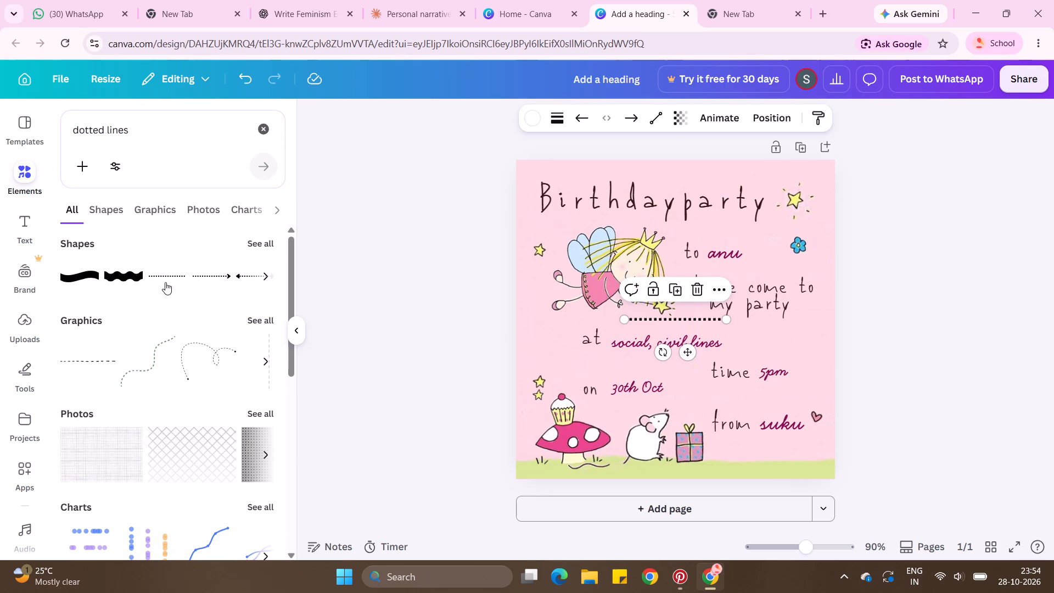
key("BackSpace")
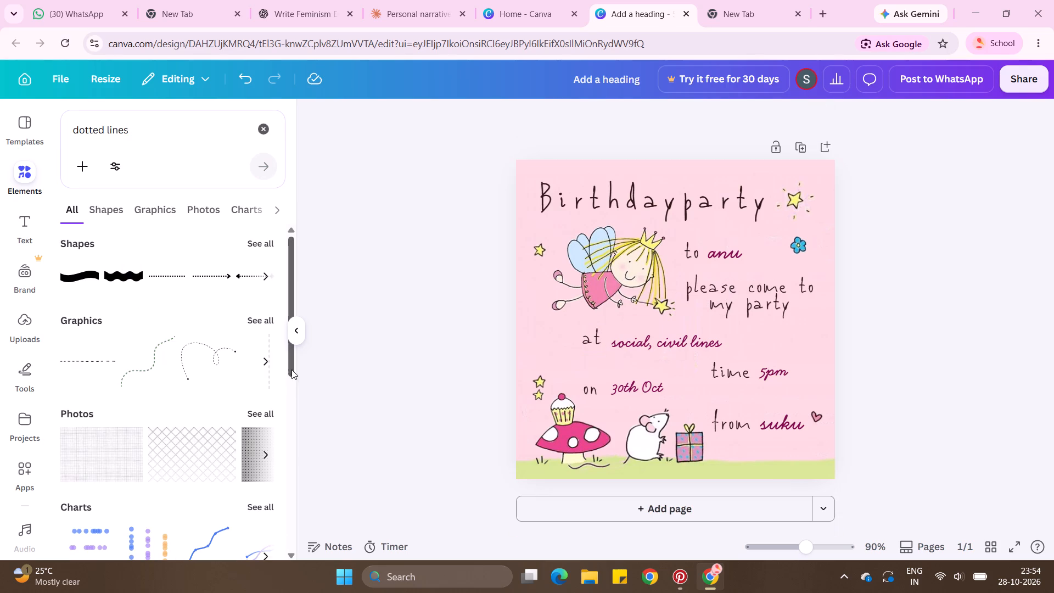
left_click(105, 361)
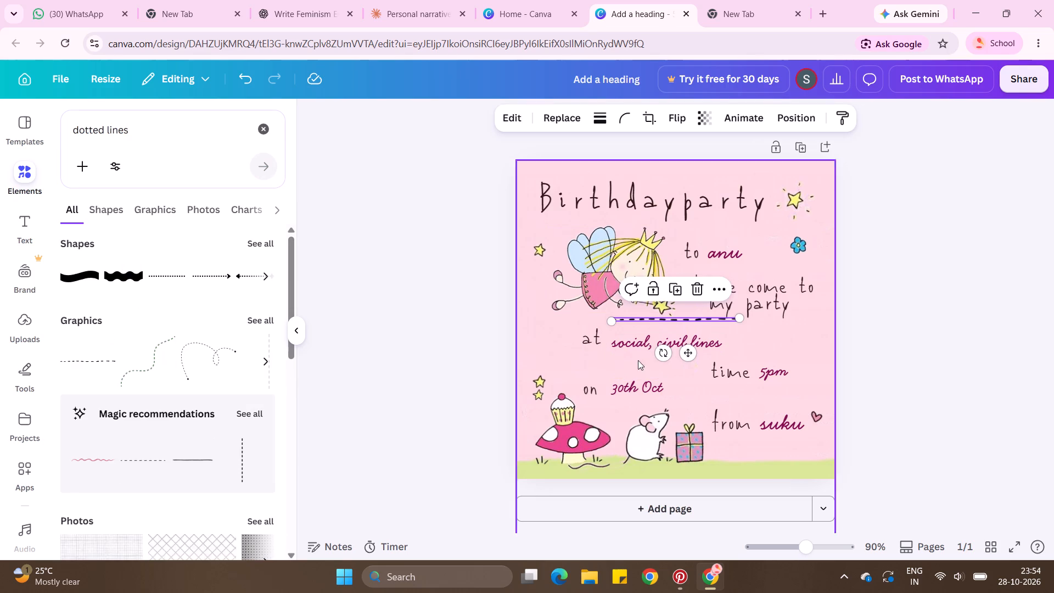
Move the dashed line up to sit beneath "anu", above "please come to my party".
left_click(741, 320)
left_click_drag(739, 317, 707, 338)
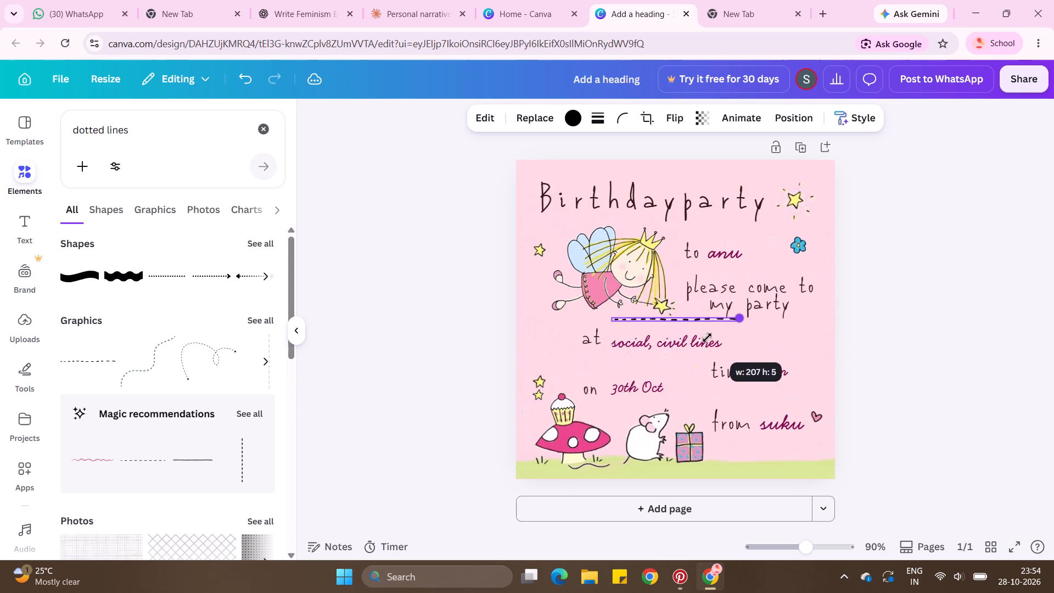
left_click_drag(707, 338, 658, 335)
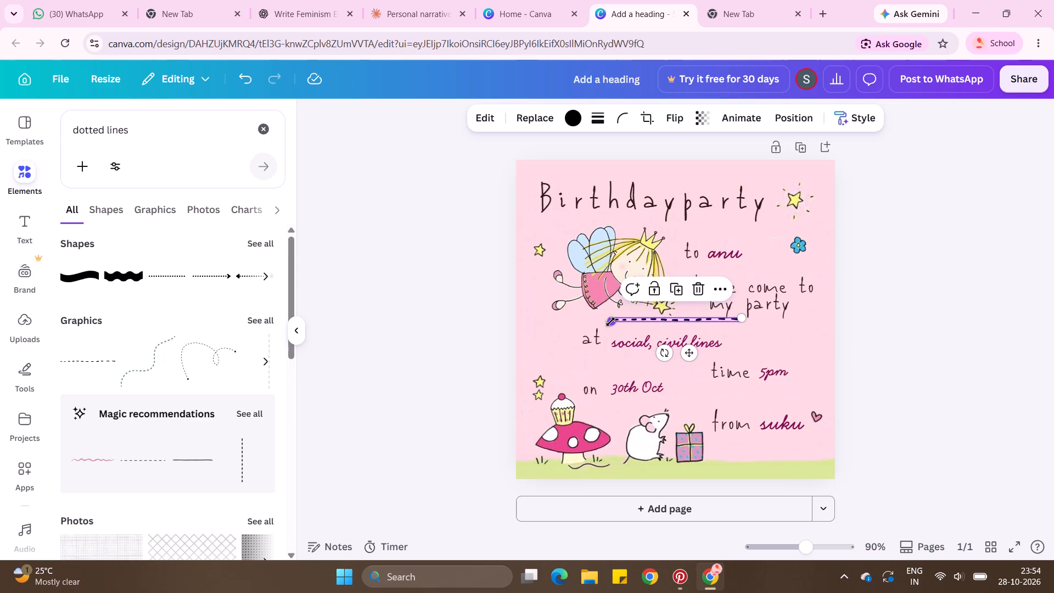
left_click_drag(610, 322, 644, 320)
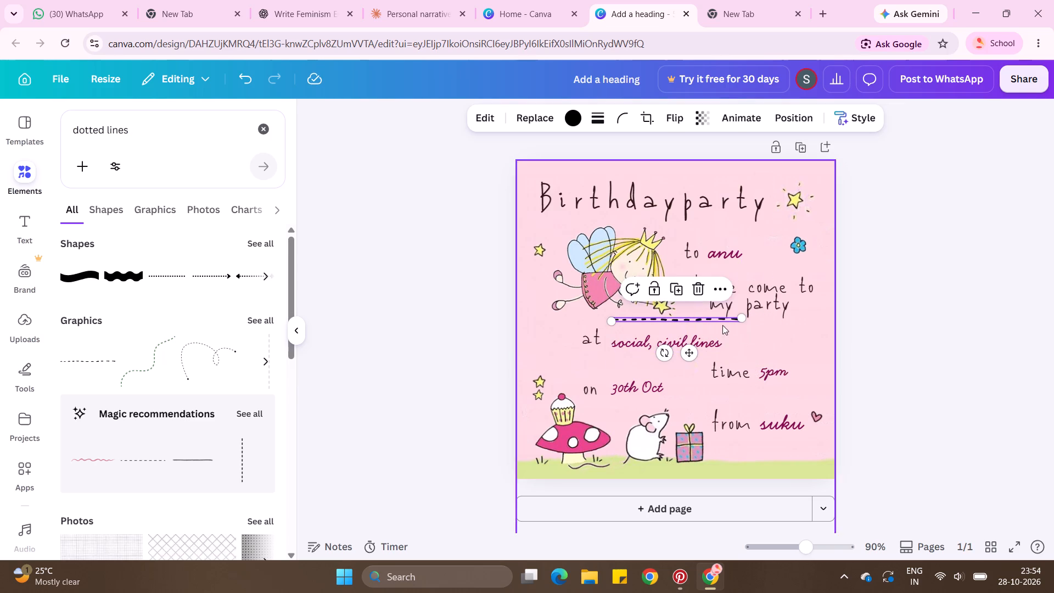
left_click_drag(693, 356, 785, 315)
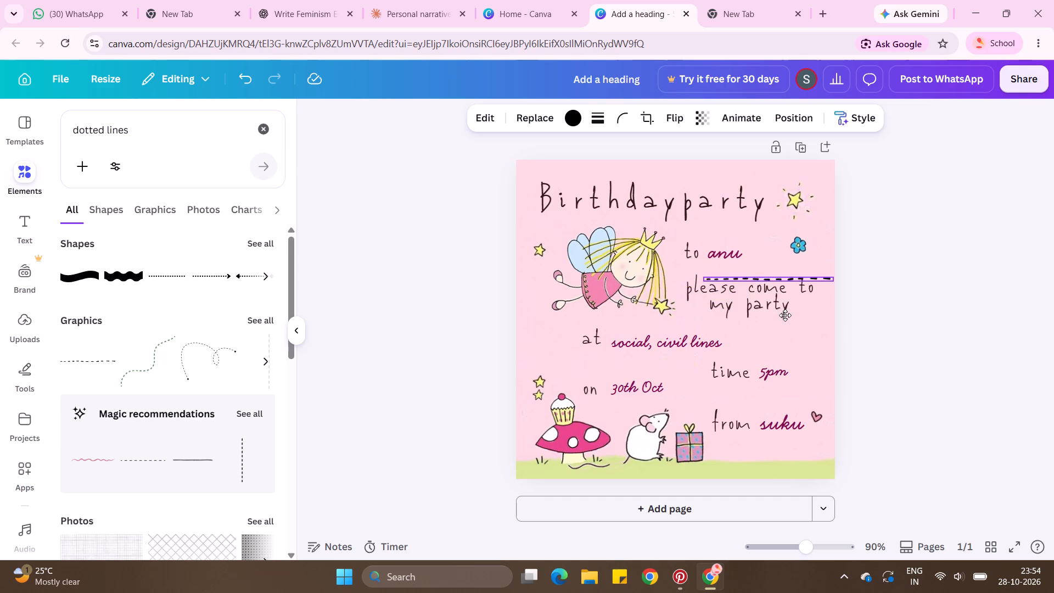
left_click_drag(785, 315, 781, 301)
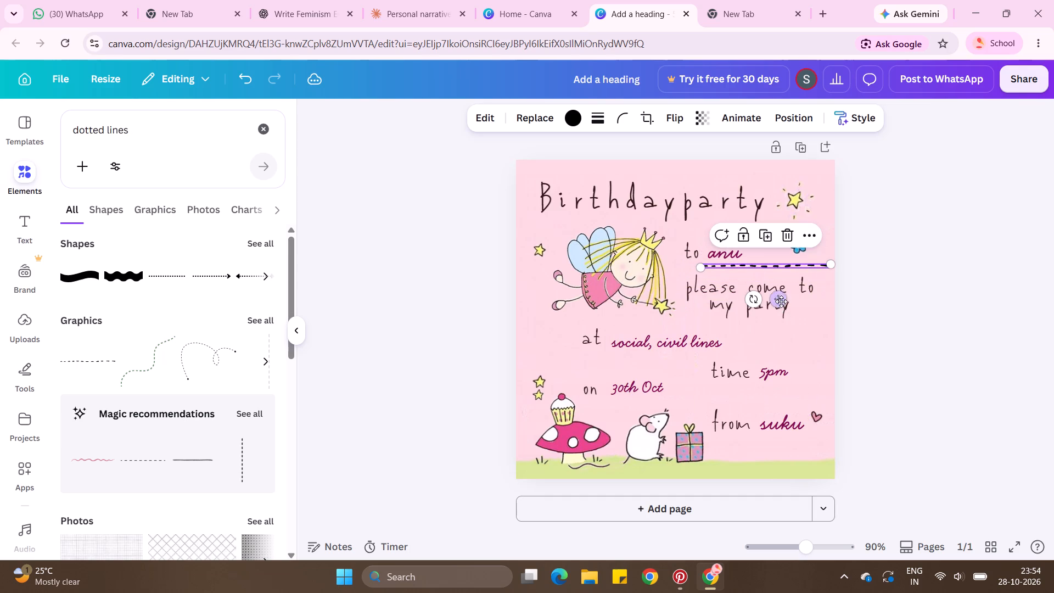
Shorten the dashed line to slightly longer than the word "anu".
double_click(806, 264)
double_click(839, 264)
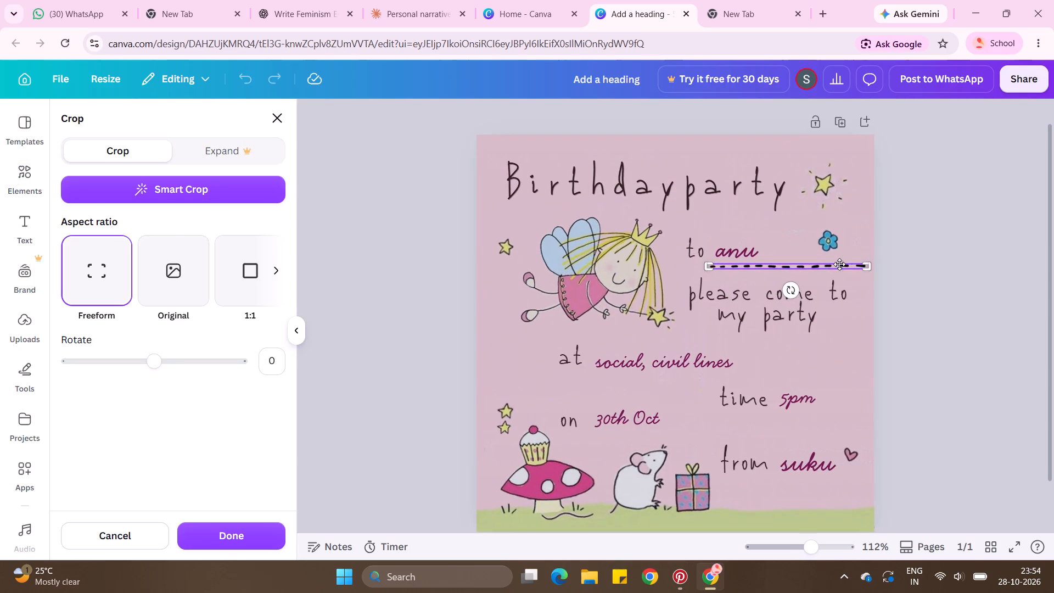
double_click(913, 245)
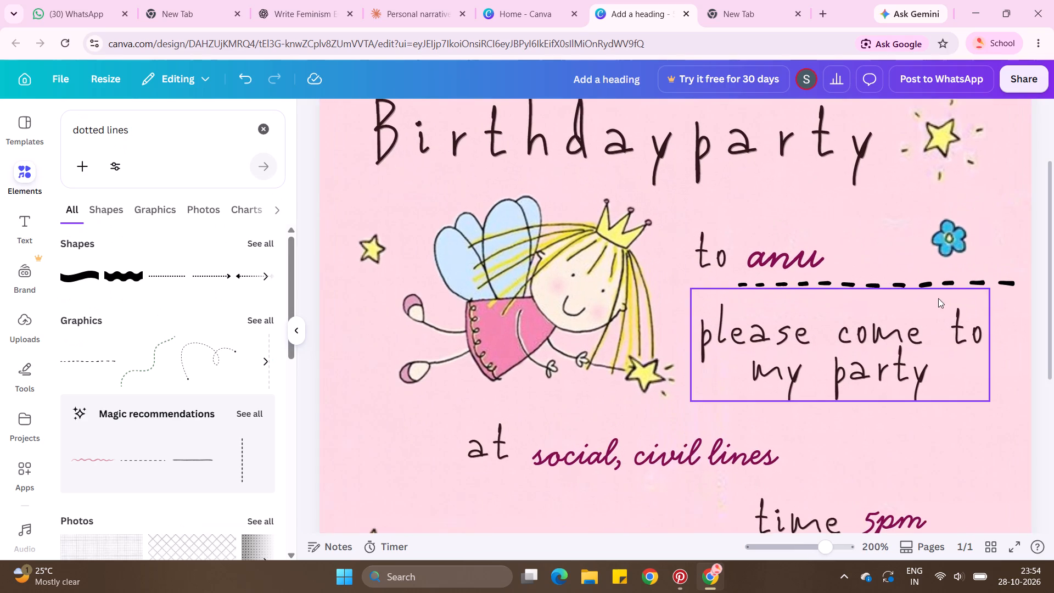
left_click(952, 280)
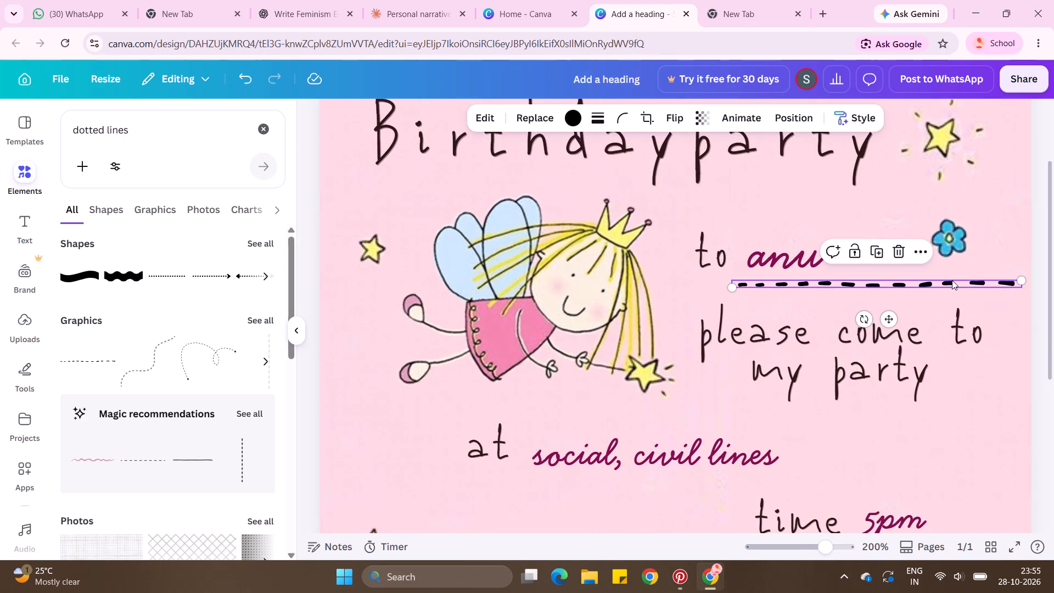
left_click_drag(1023, 280, 910, 301)
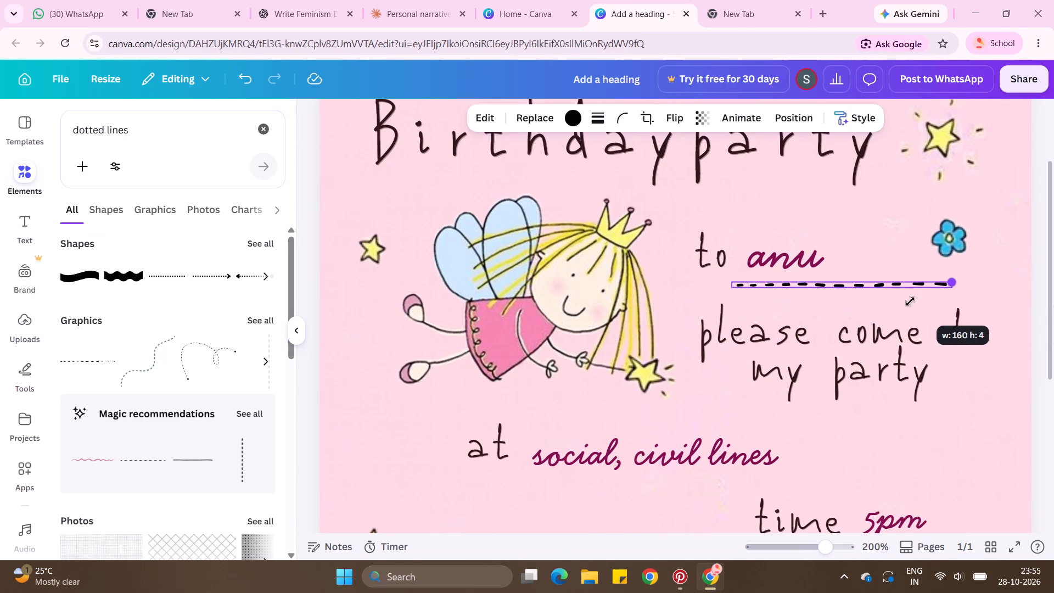
left_click_drag(910, 301, 872, 304)
left_click_drag(947, 283, 900, 296)
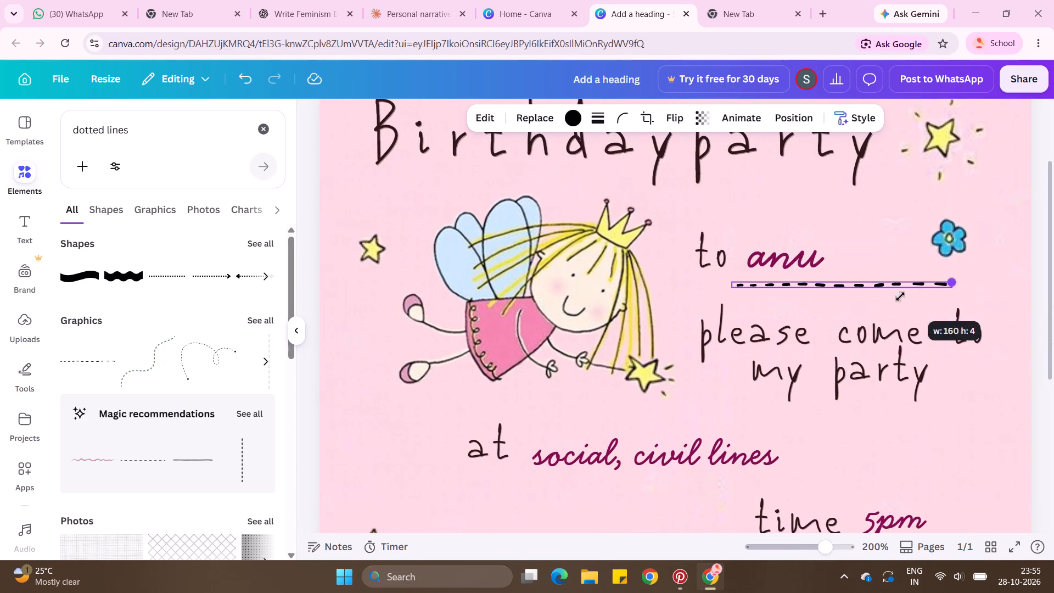
left_click_drag(900, 296, 890, 298)
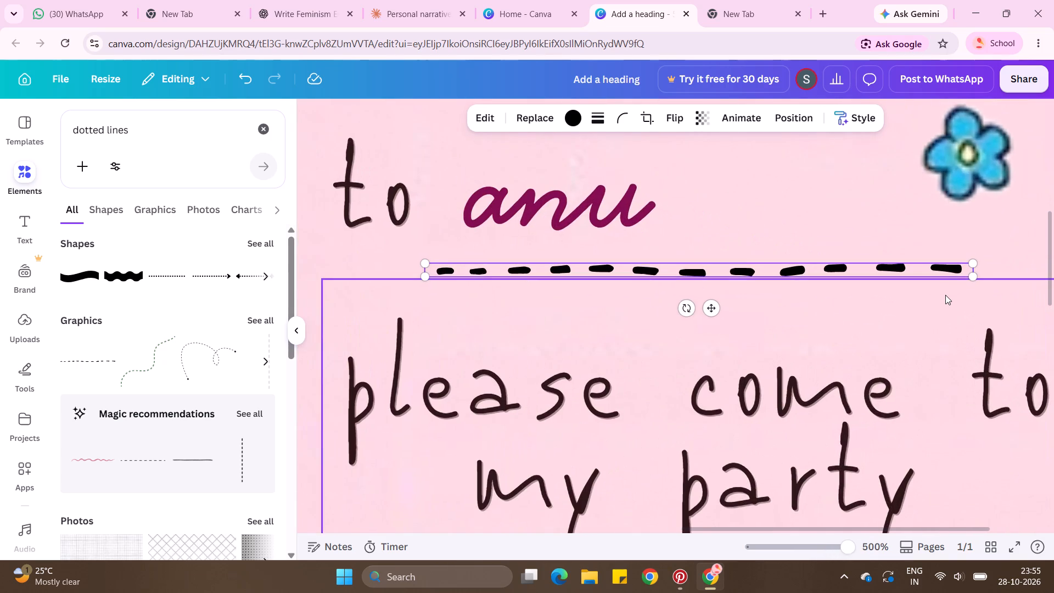
left_click_drag(976, 275, 798, 248)
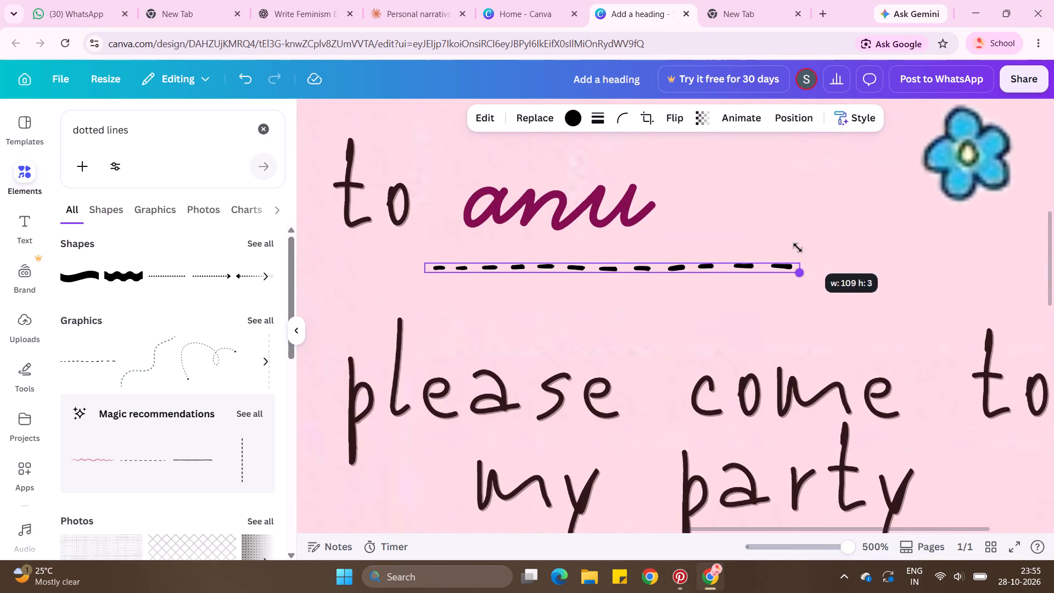
left_click_drag(798, 248, 711, 254)
double_click(790, 222)
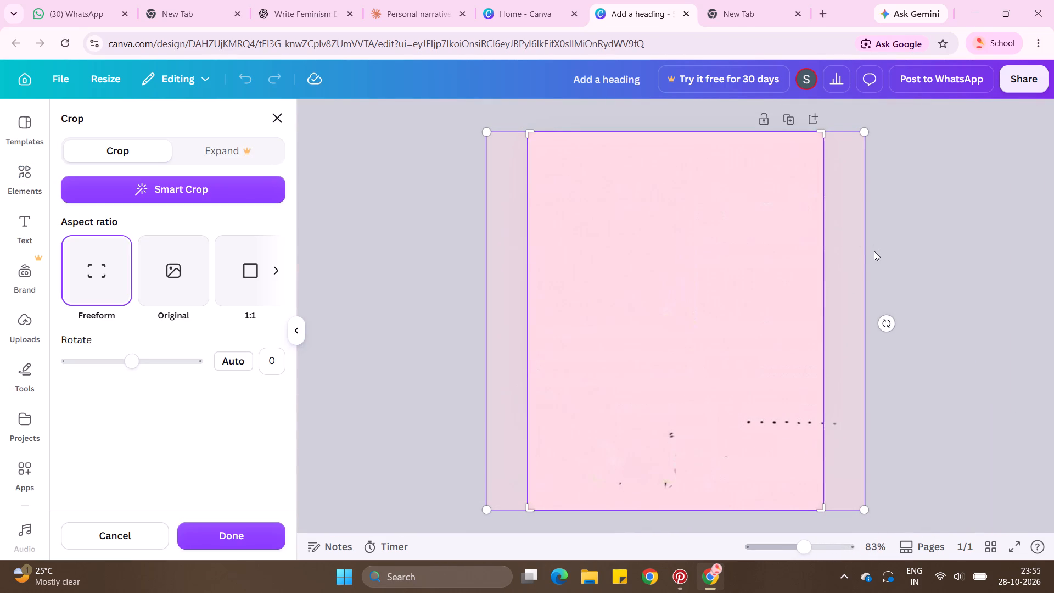
double_click(915, 233)
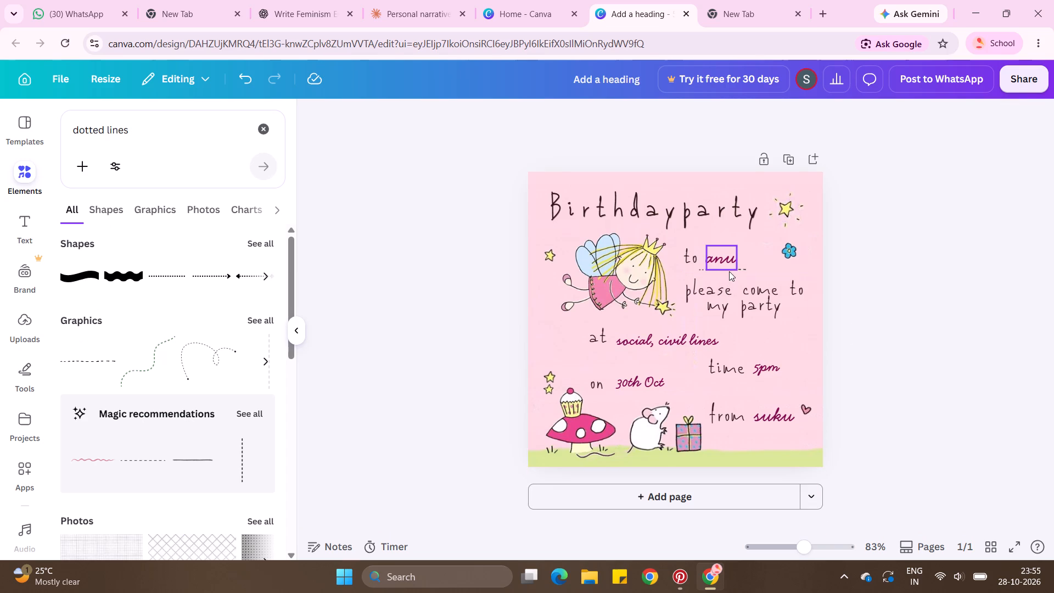
Shift the dashed line slightly right so it lies directly under "anu" like an underline.
left_click(729, 271)
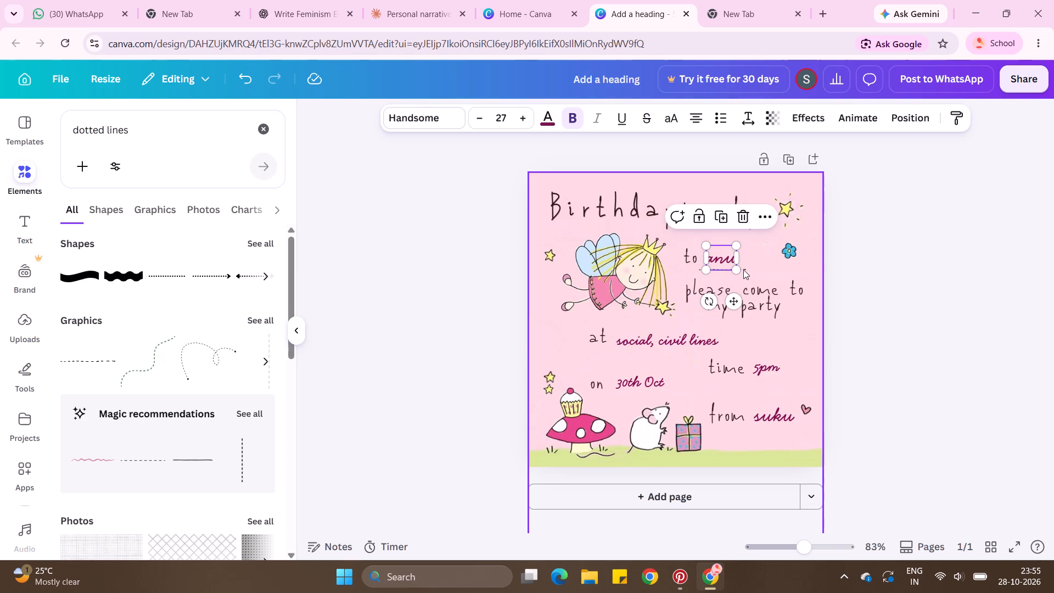
left_click(745, 269)
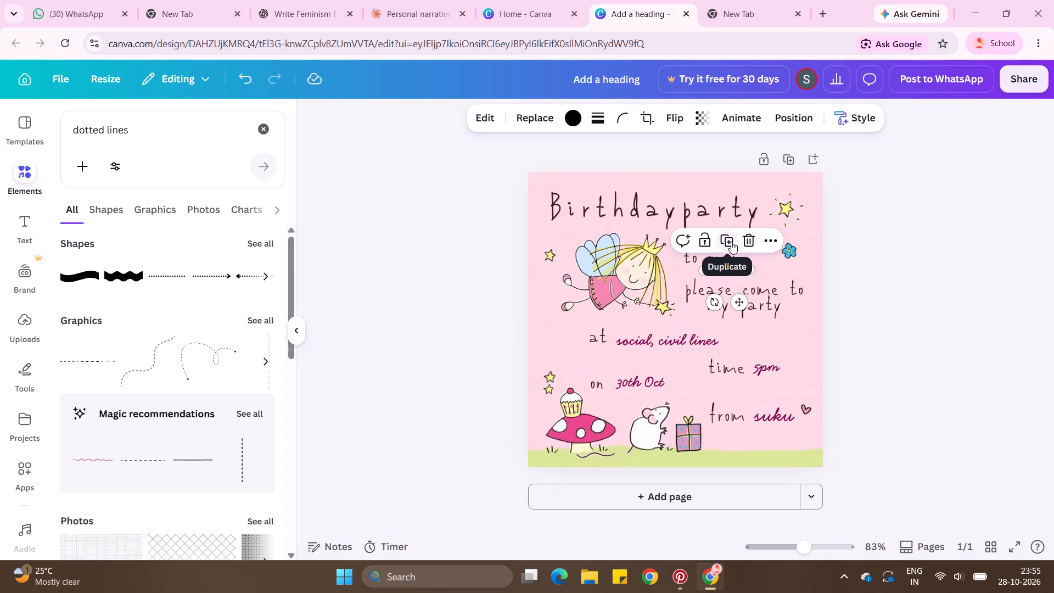
left_click_drag(787, 323, 793, 318)
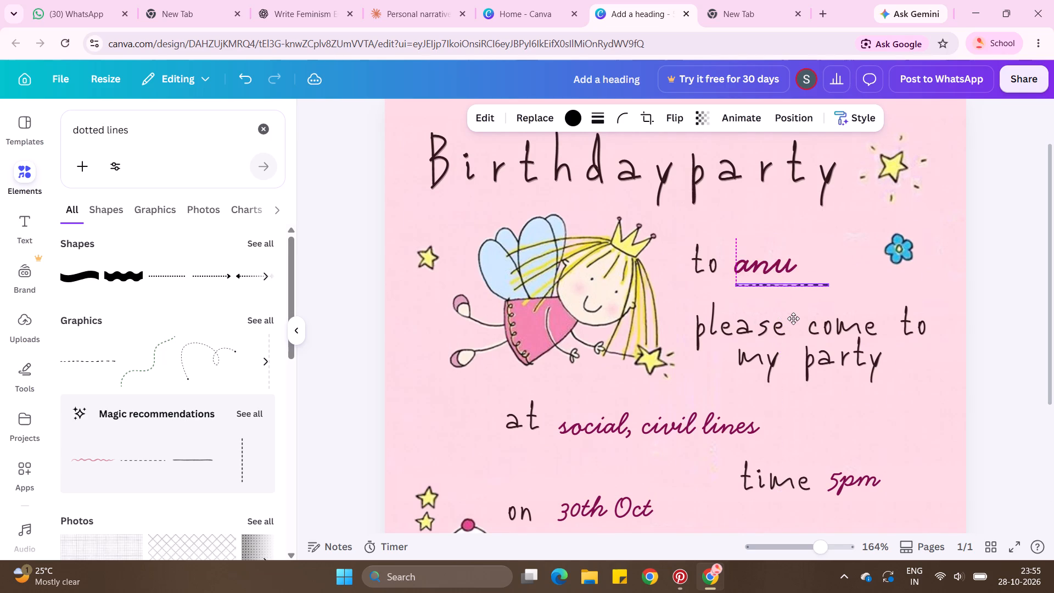
left_click_drag(793, 318, 787, 318)
Duplicate the dashed line under "anu" and place the copy directly beneath "5pm".
left_click(779, 249)
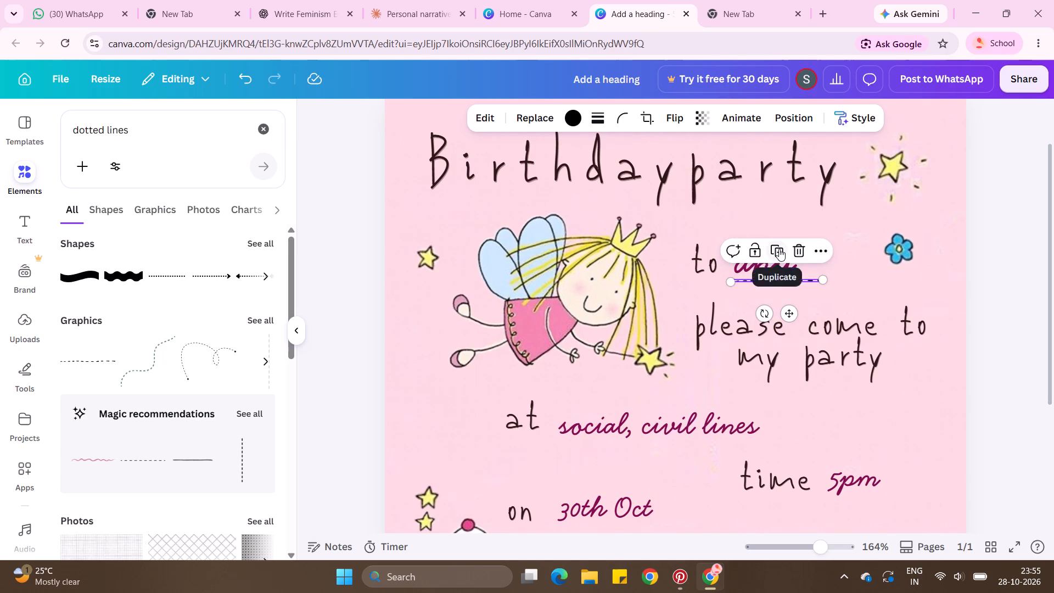
left_click_drag(809, 333, 835, 471)
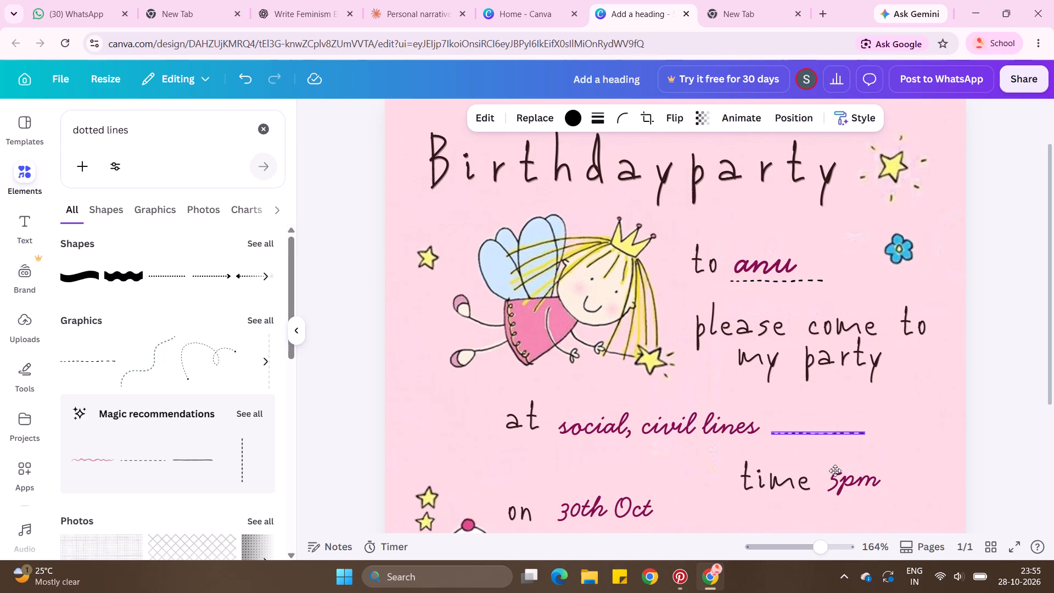
left_click_drag(835, 471, 874, 534)
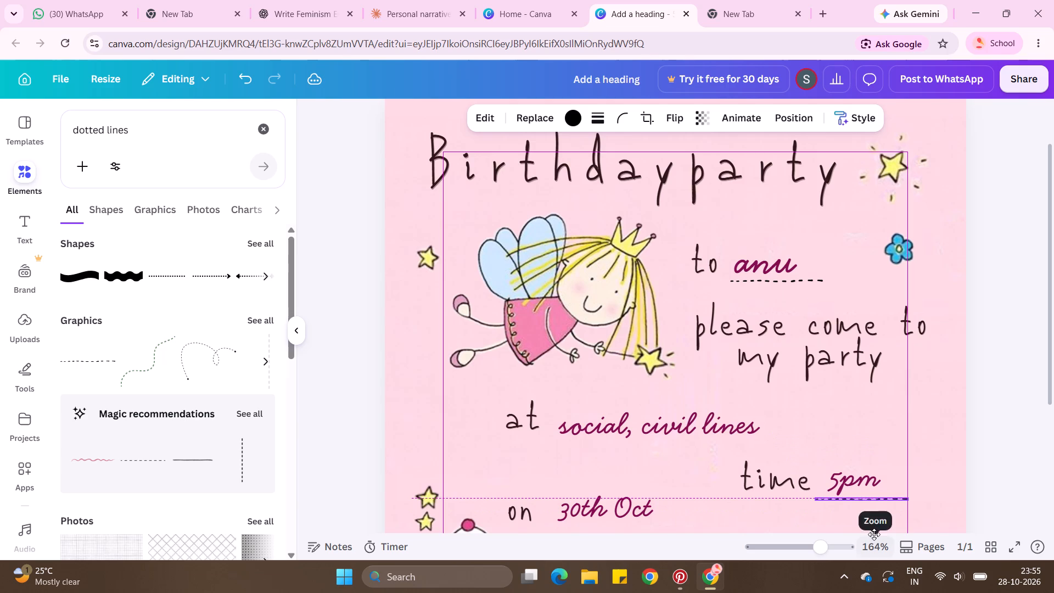
left_click_drag(874, 534, 873, 534)
Duplicate the dashed line under "5pm" and place the copy directly beneath "suku".
scroll(915, 384, "down", 1)
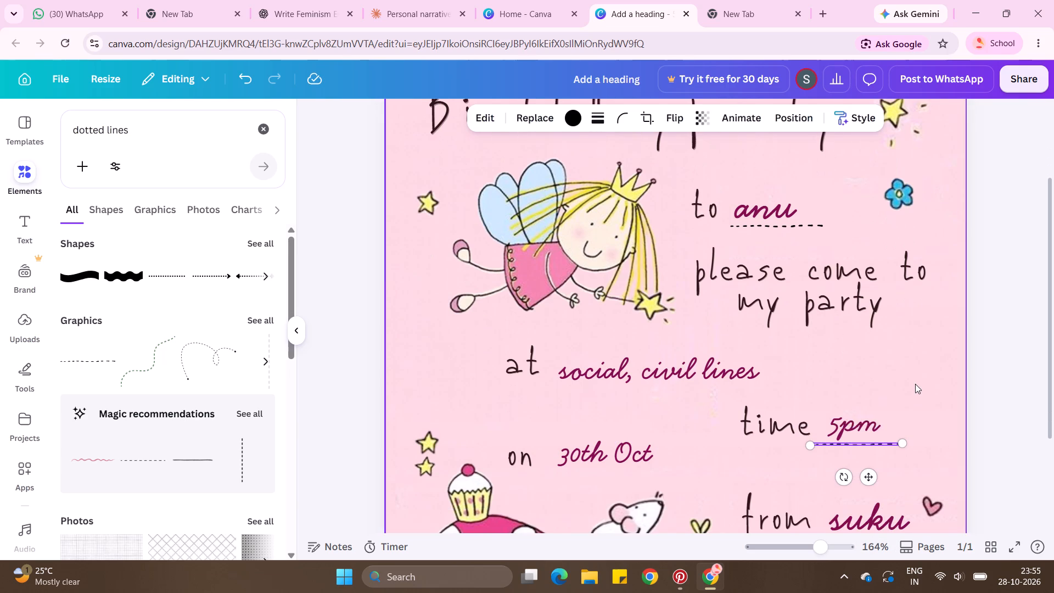
scroll(887, 406, "down", 1)
left_click(858, 299)
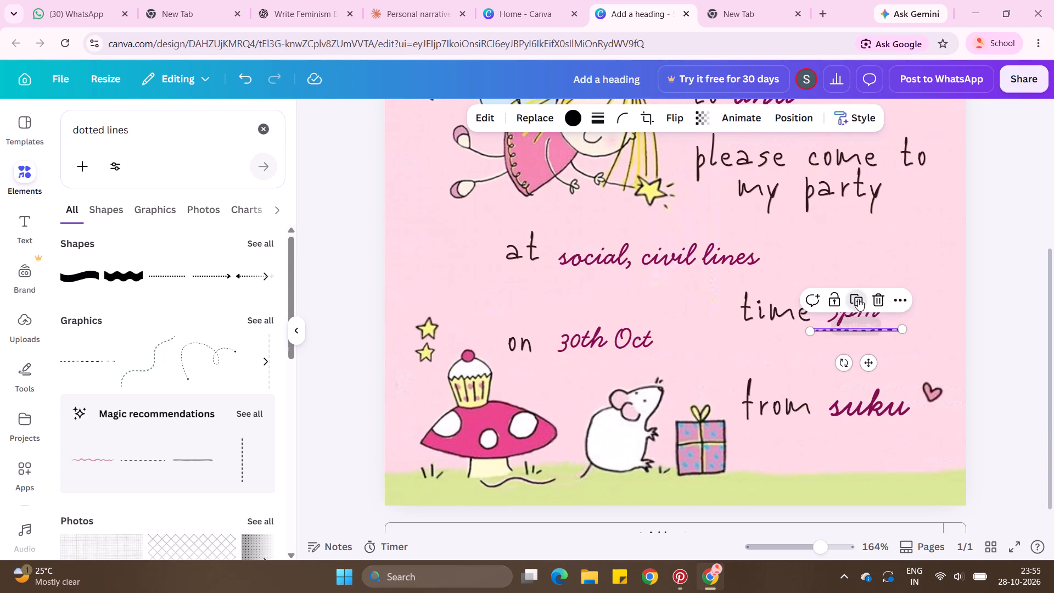
left_click_drag(889, 382, 880, 457)
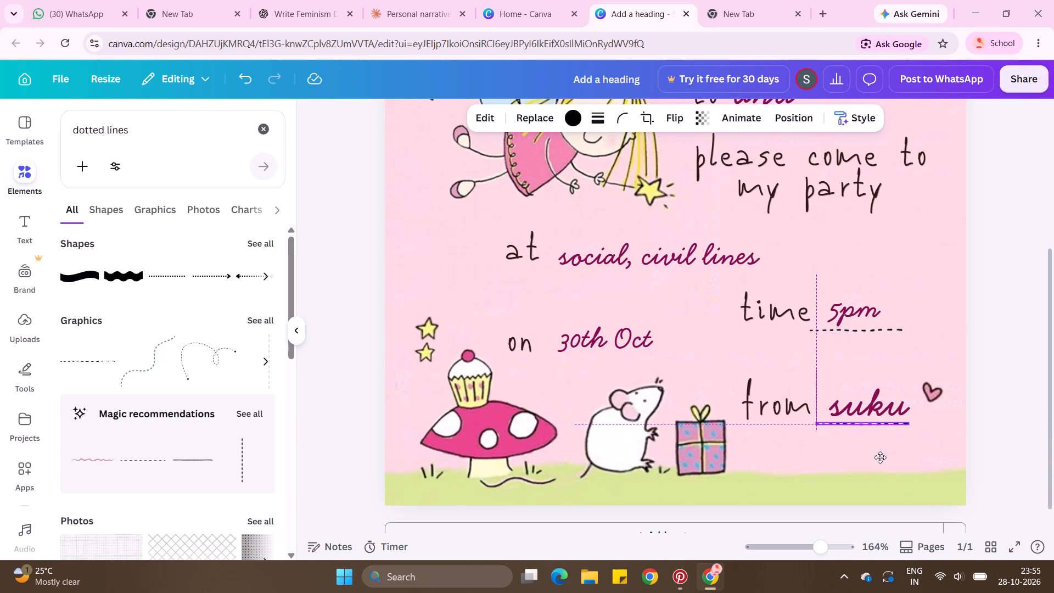
left_click_drag(880, 457, 882, 459)
Duplicate the dashed line under "suku" and place the copy directly beneath "30th Oct".
left_click(873, 396)
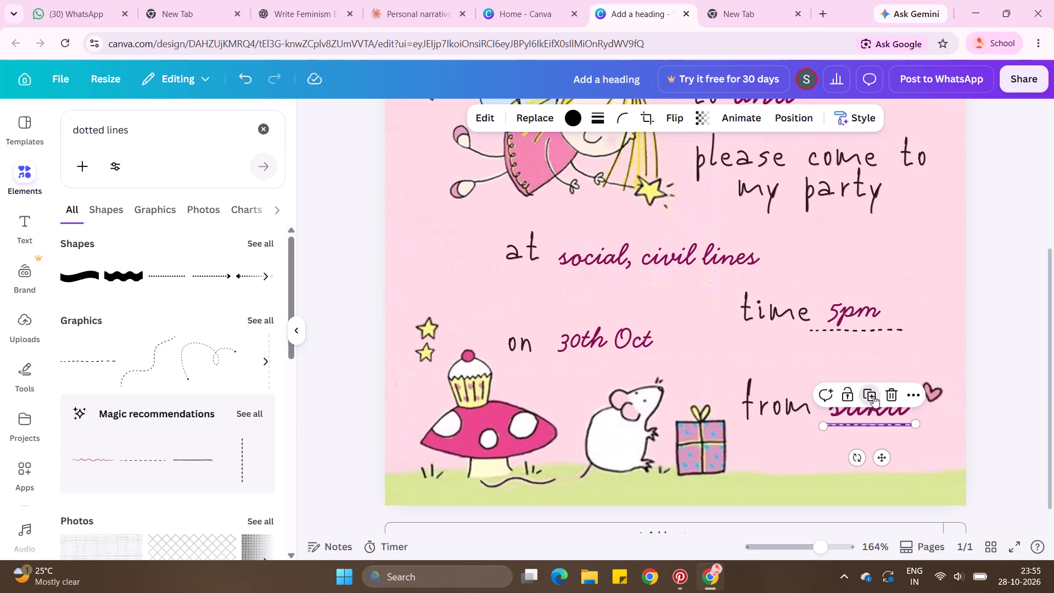
left_click_drag(898, 478, 624, 390)
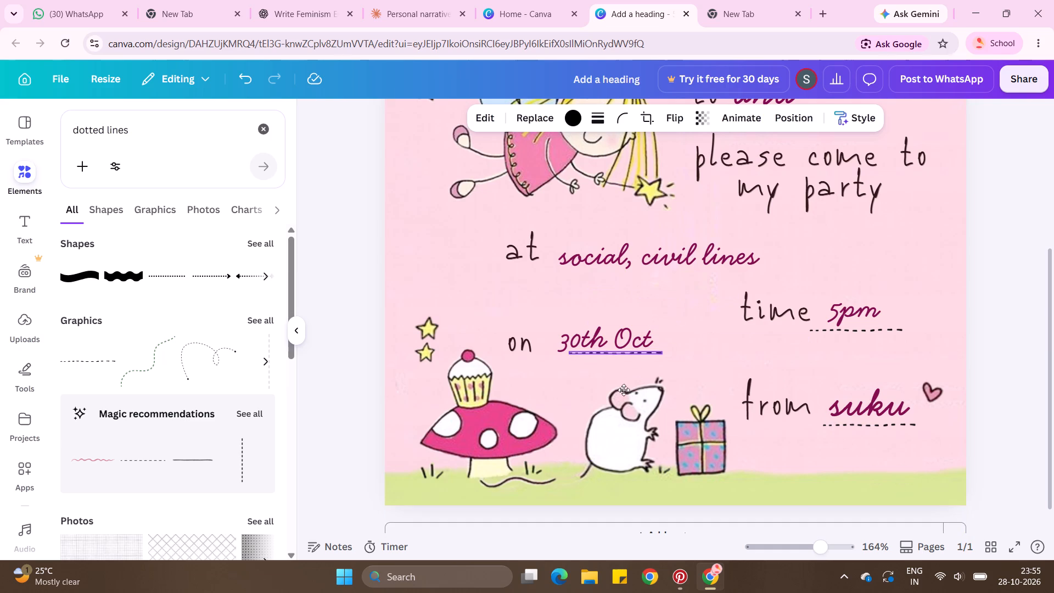
left_click_drag(624, 390, 618, 395)
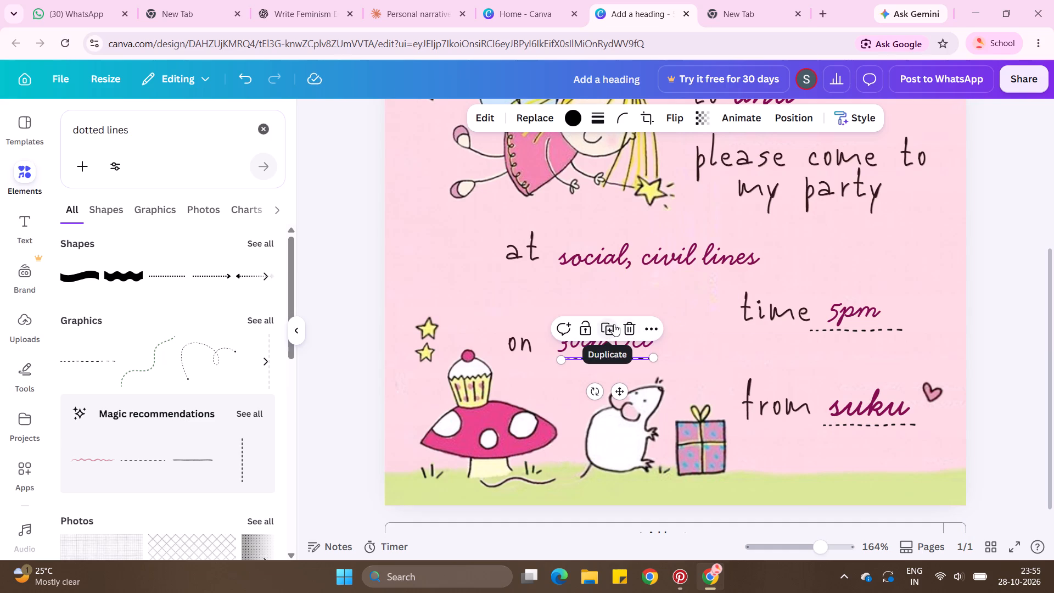
Duplicate the dashed line under "30th Oct" and place the copy beneath the first half of "social, civil lines".
left_click(614, 324)
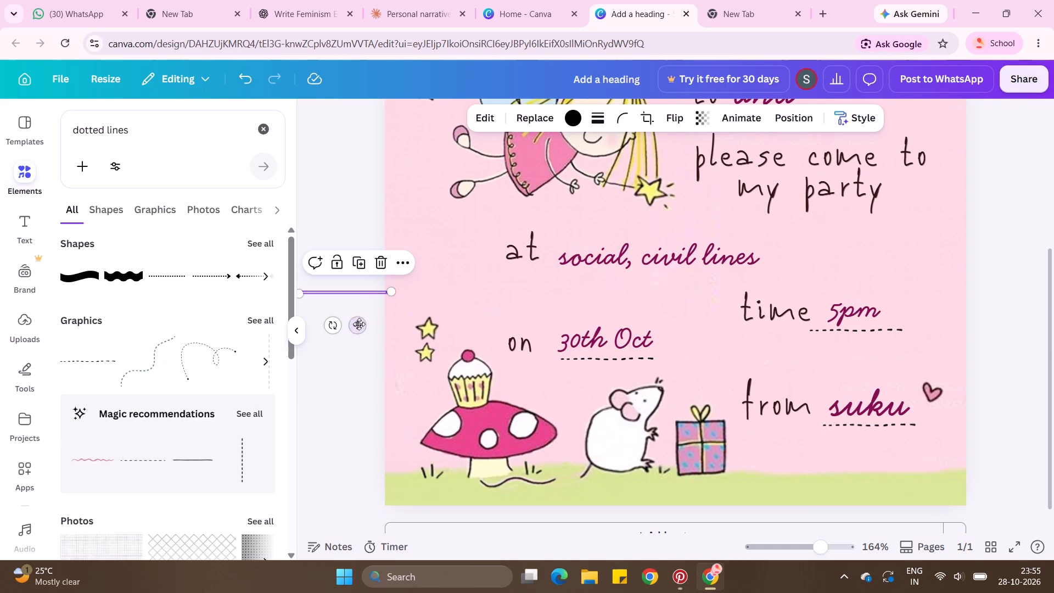
left_click_drag(358, 324, 617, 307)
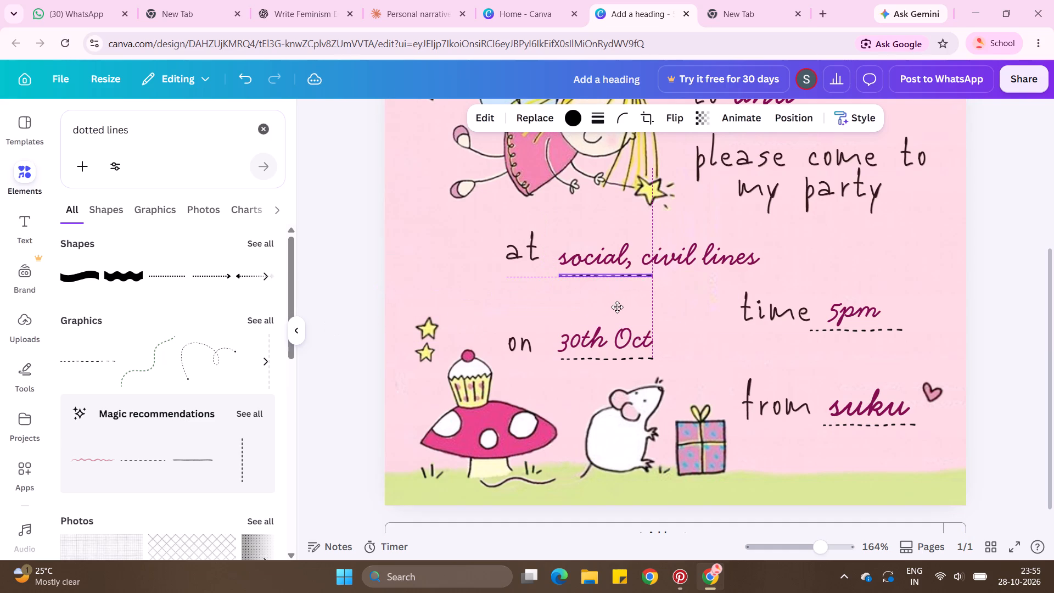
left_click_drag(617, 307, 615, 307)
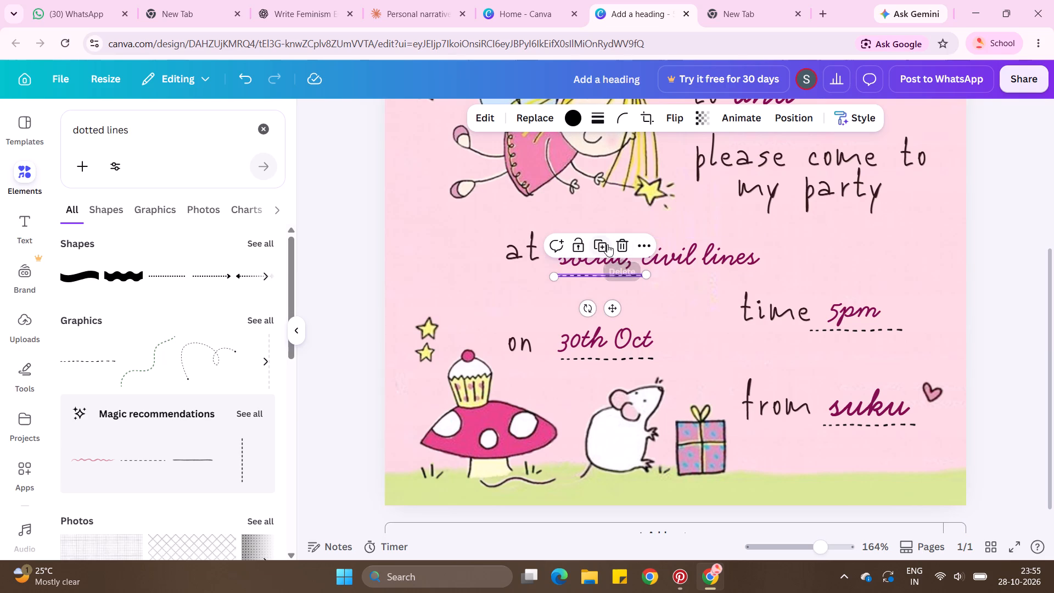
Duplicate the dashed line under "social" and place the copy end to end with it, beneath "civil lines".
left_click(607, 244)
left_click_drag(599, 221, 681, 275)
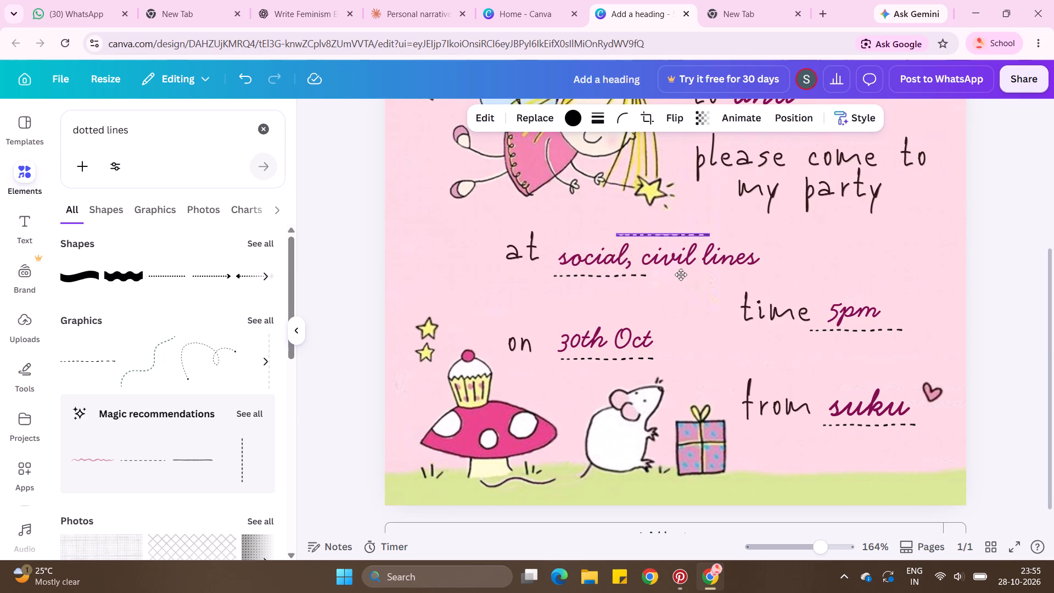
left_click_drag(681, 275, 703, 304)
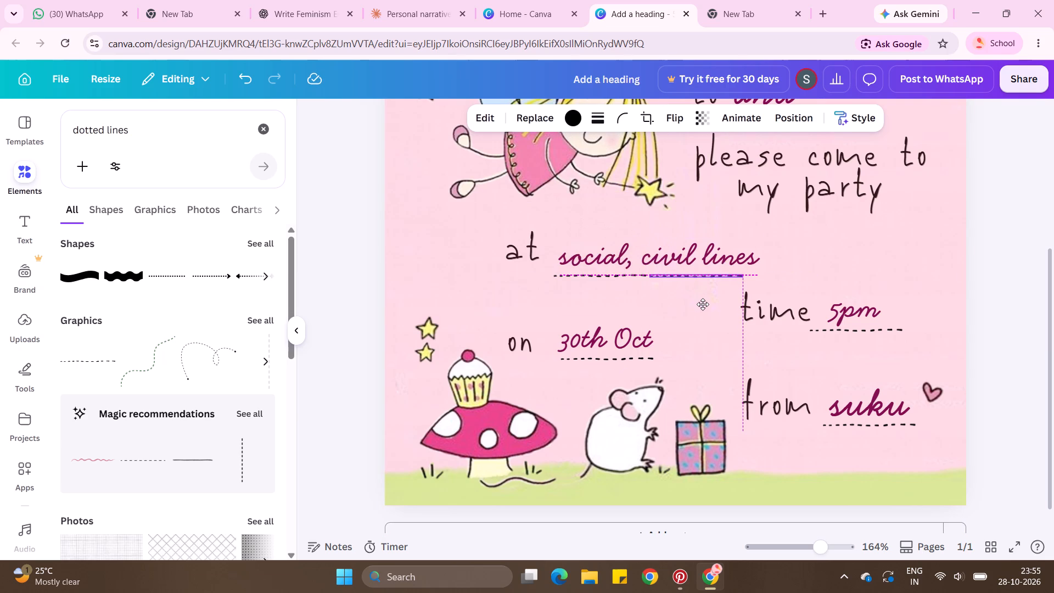
double_click(965, 248)
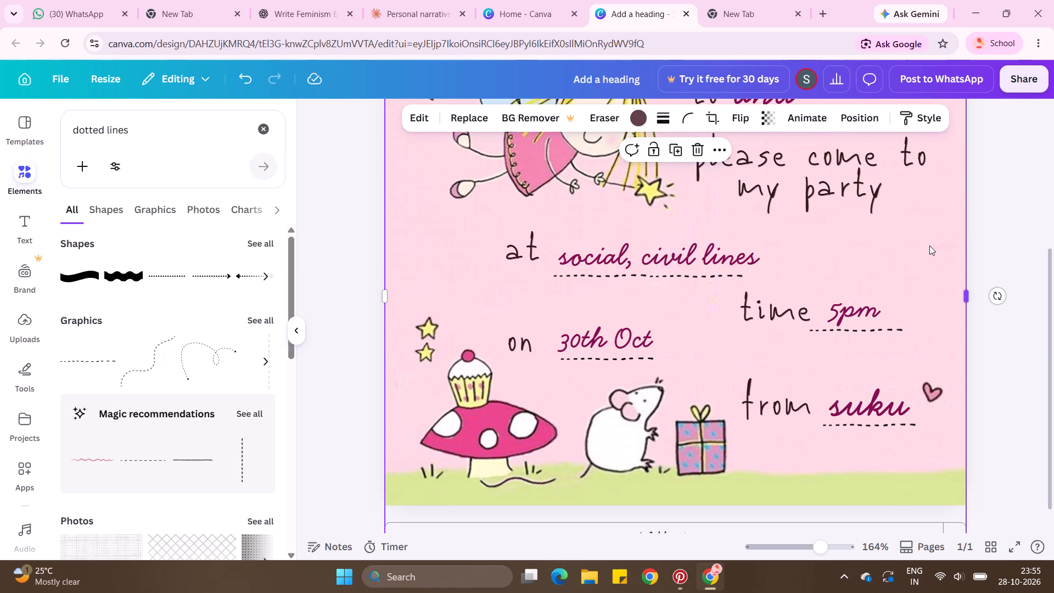
left_click_drag(537, 283, 607, 289)
key("ctrl+z")
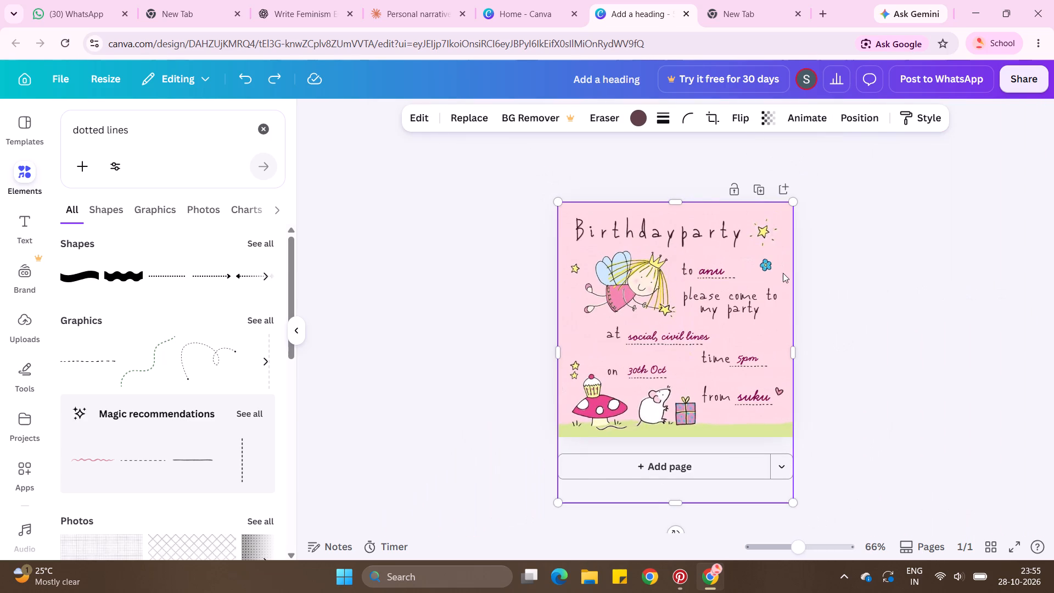
double_click(854, 280)
Duplicate the finished invitation page repeatedly until the design has nine pages.
left_click(757, 195)
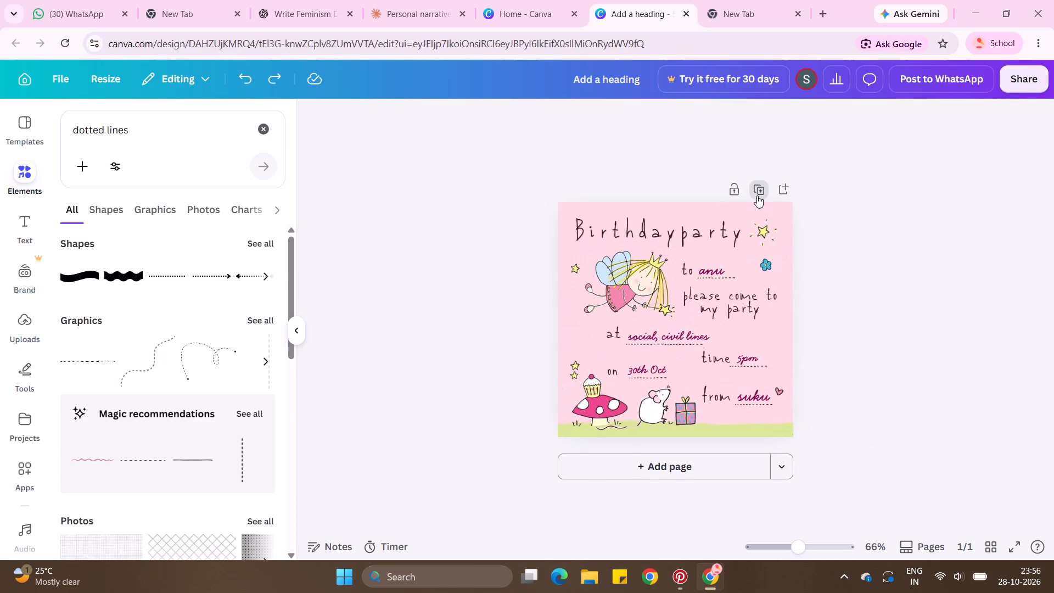
left_click(736, 226)
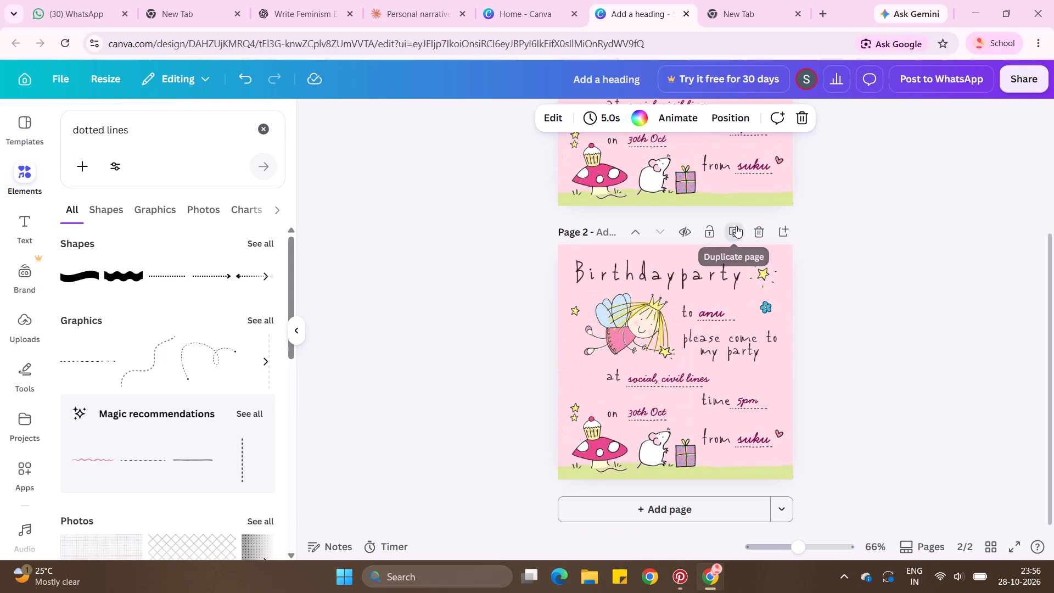
left_click(736, 226)
left_click(736, 226)
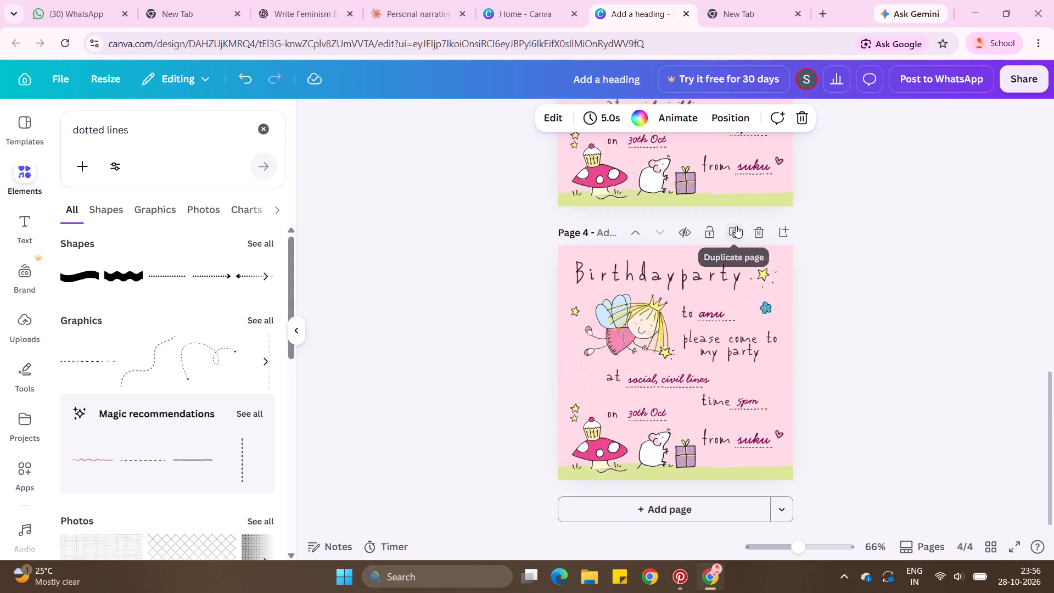
left_click(736, 226)
left_click(736, 226)
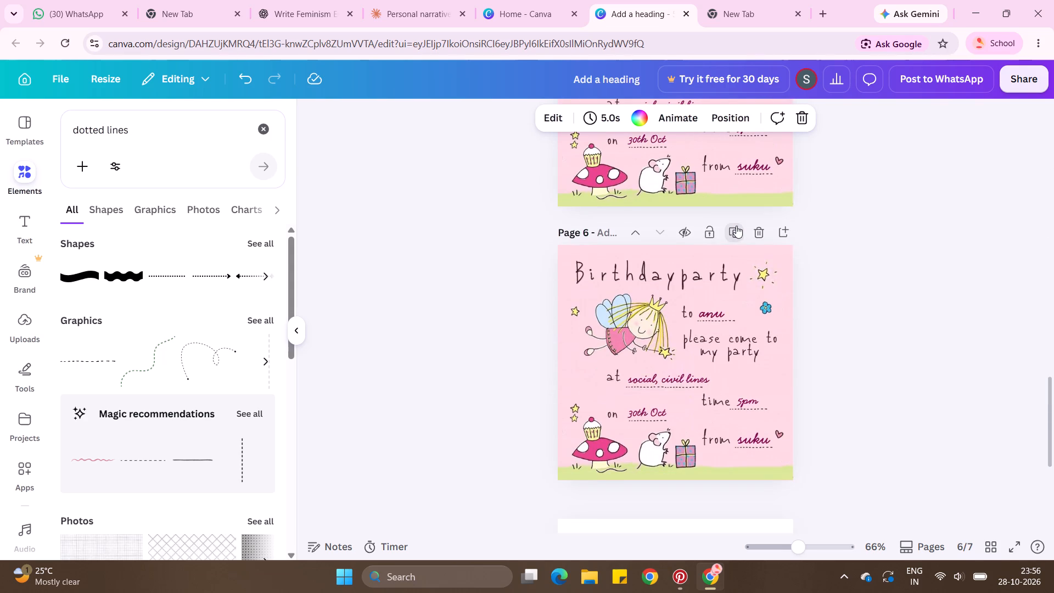
left_click(736, 226)
left_click(736, 226)
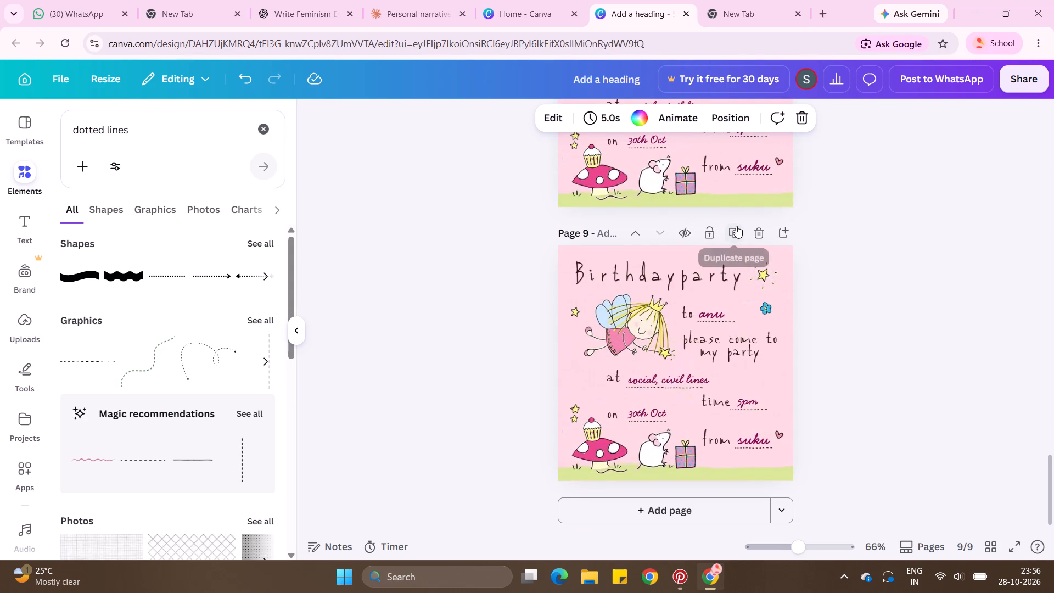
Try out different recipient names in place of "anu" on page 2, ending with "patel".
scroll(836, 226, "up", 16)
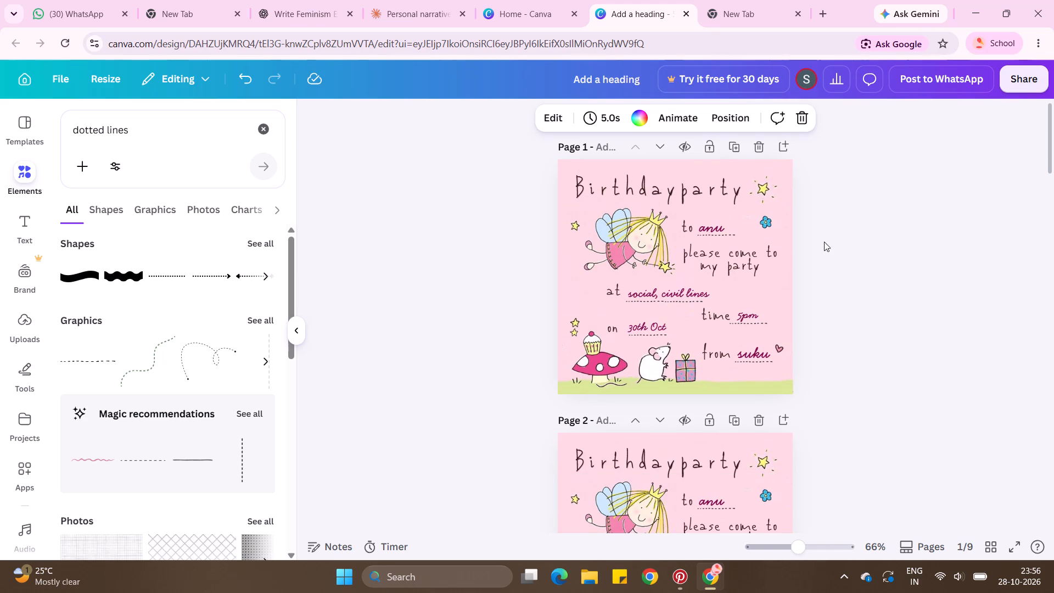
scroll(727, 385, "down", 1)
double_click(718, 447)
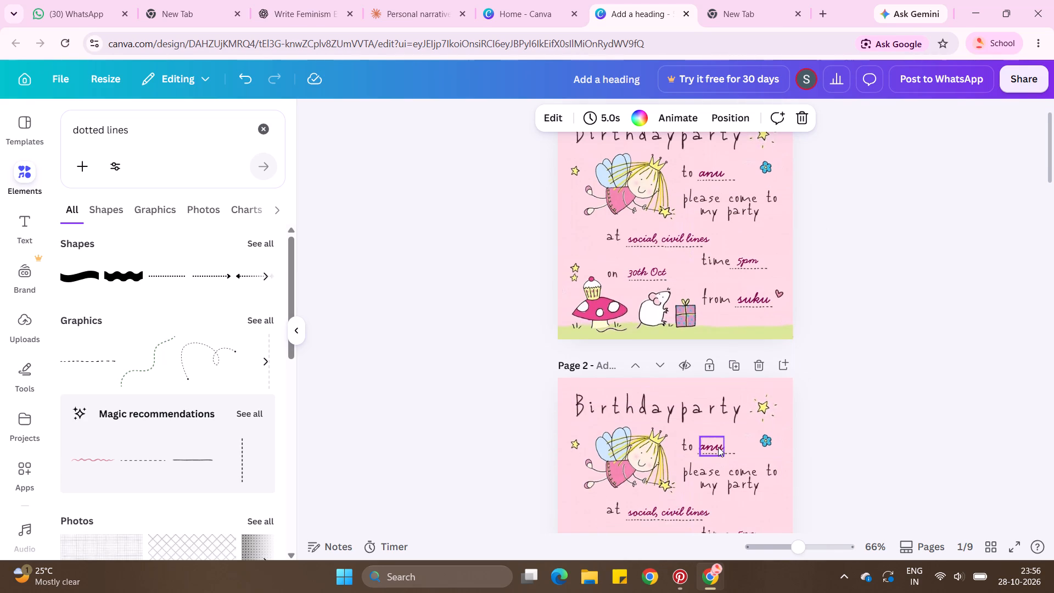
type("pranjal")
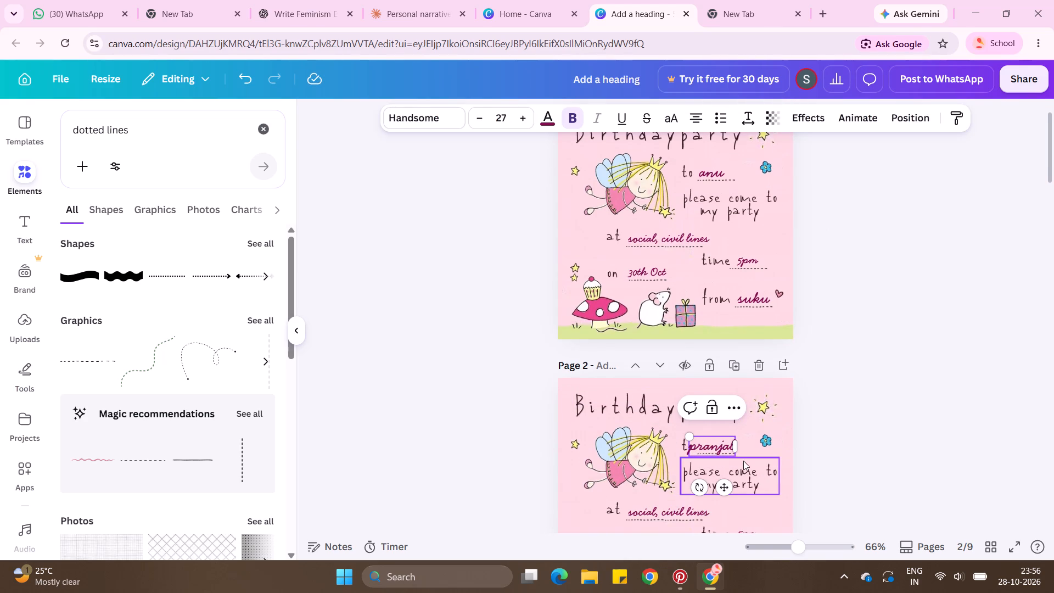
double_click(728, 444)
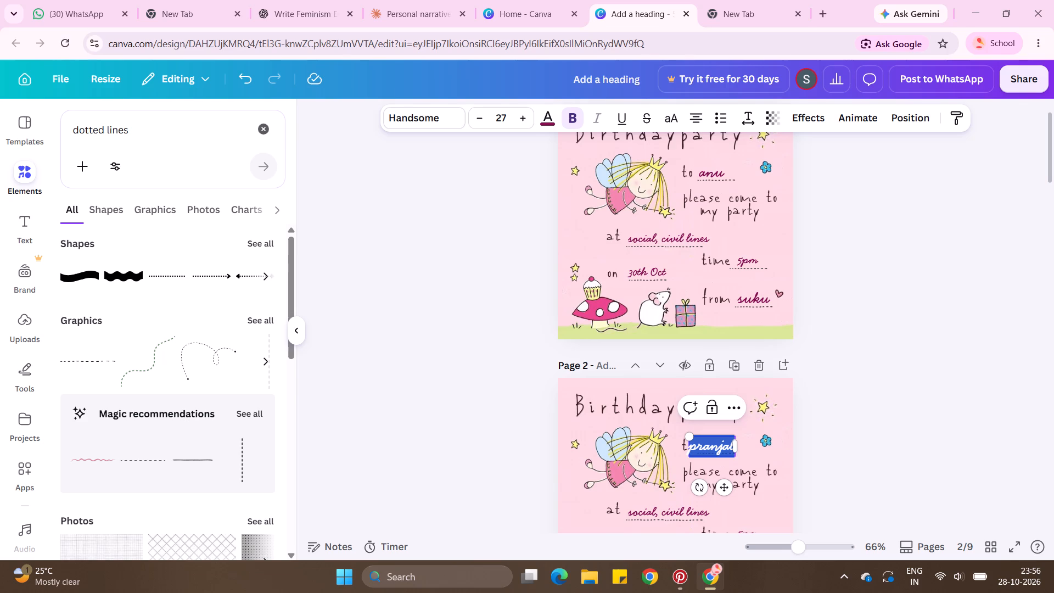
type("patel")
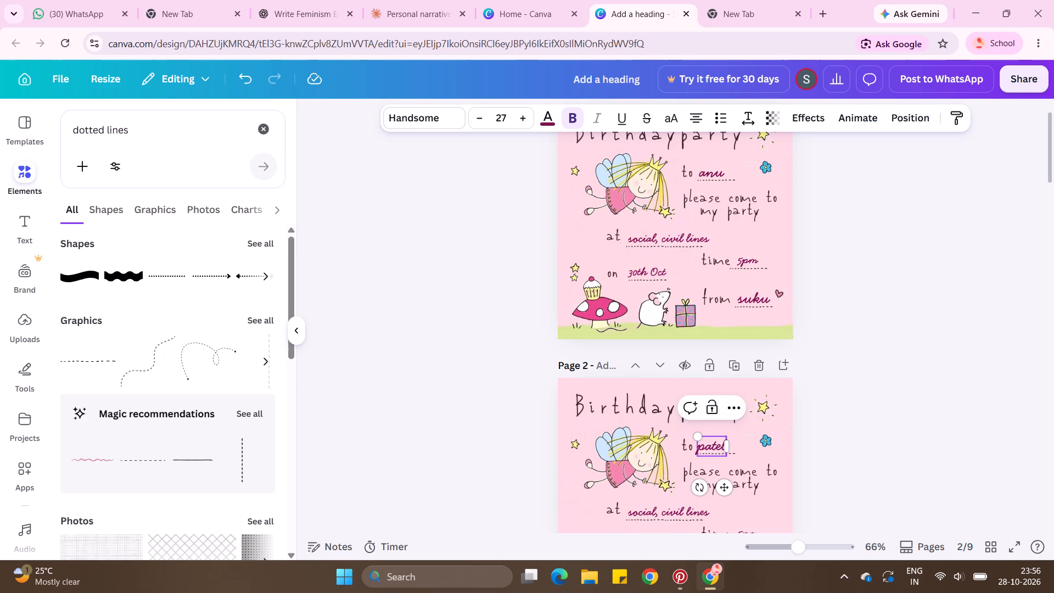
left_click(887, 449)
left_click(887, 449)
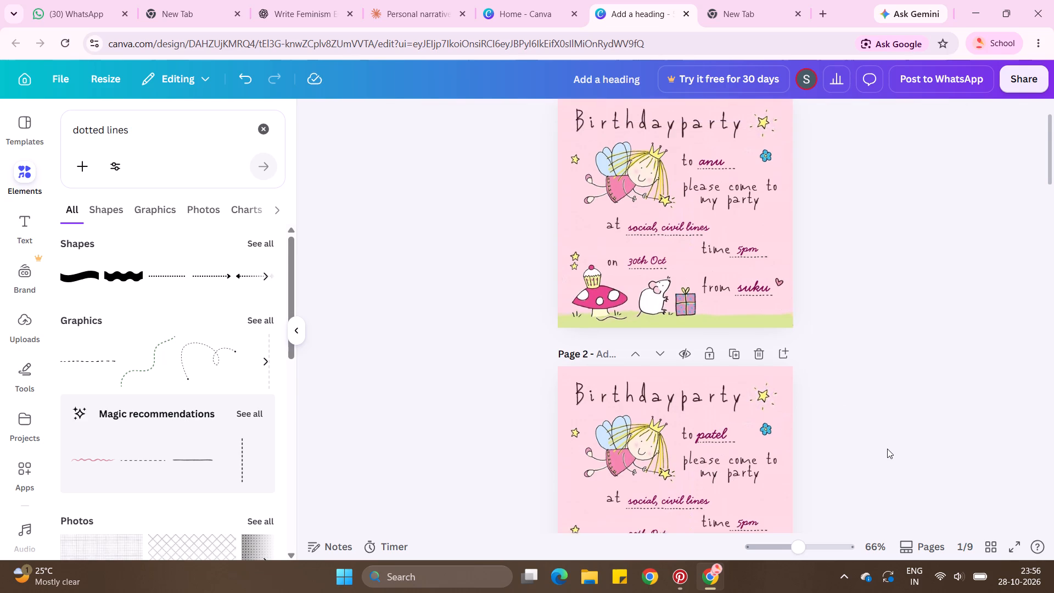
Change the recipient name after "to" on page 2 to "creep".
scroll(887, 449, "down", 1)
left_click(728, 326)
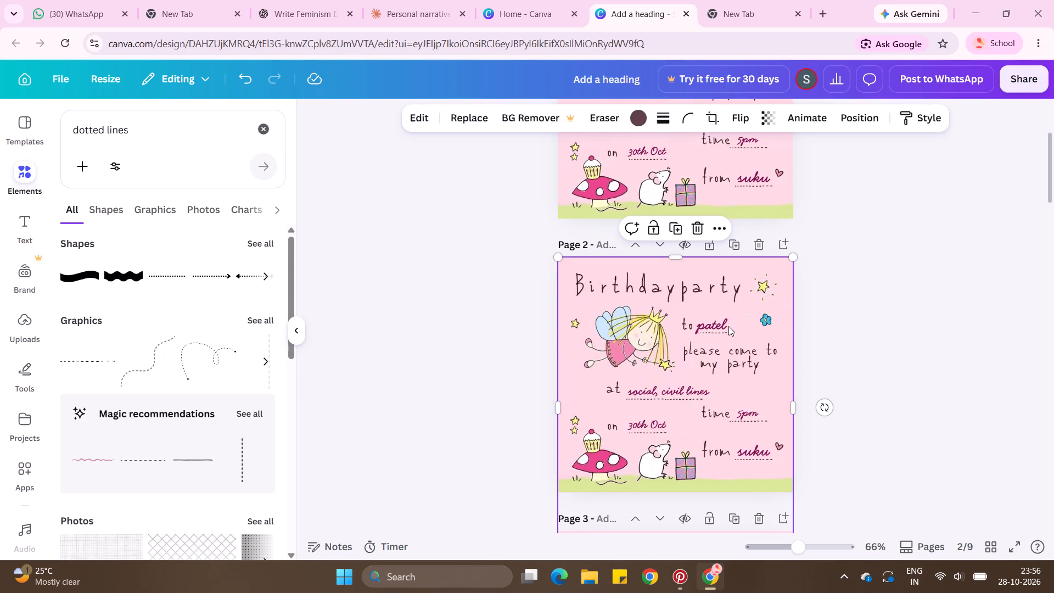
left_click(719, 323)
double_click(722, 323)
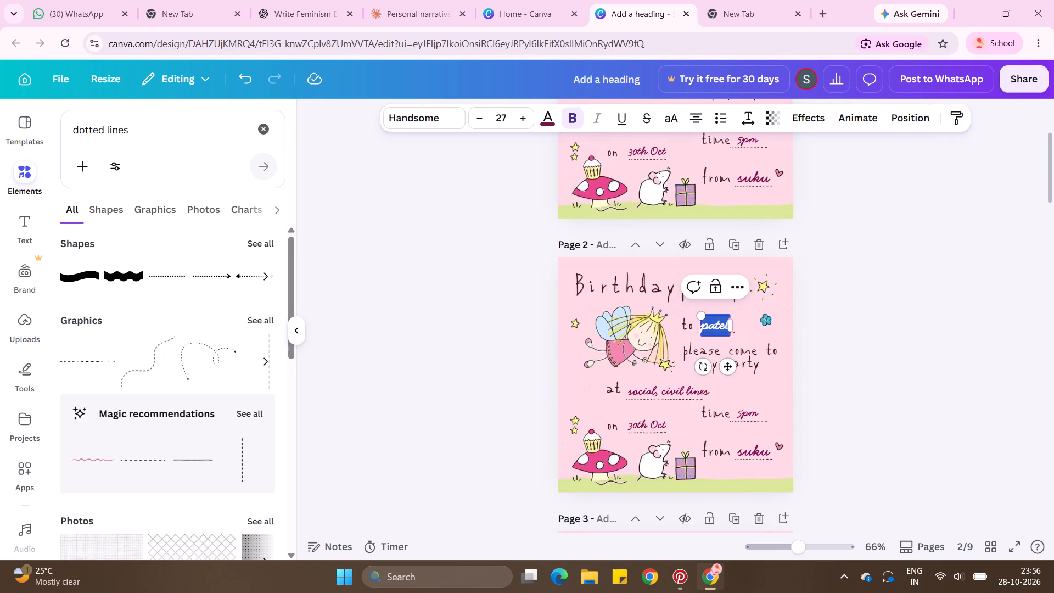
type("creep")
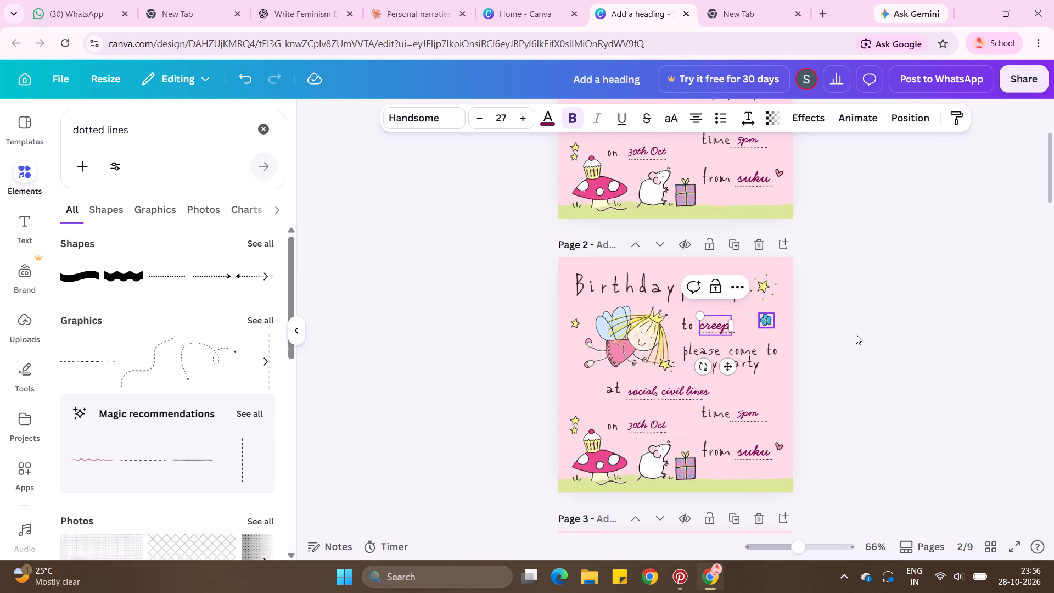
double_click(856, 334)
Replace the recipient name "anu" on page 3 with "betu".
scroll(856, 334, "down", 1)
double_click(721, 440)
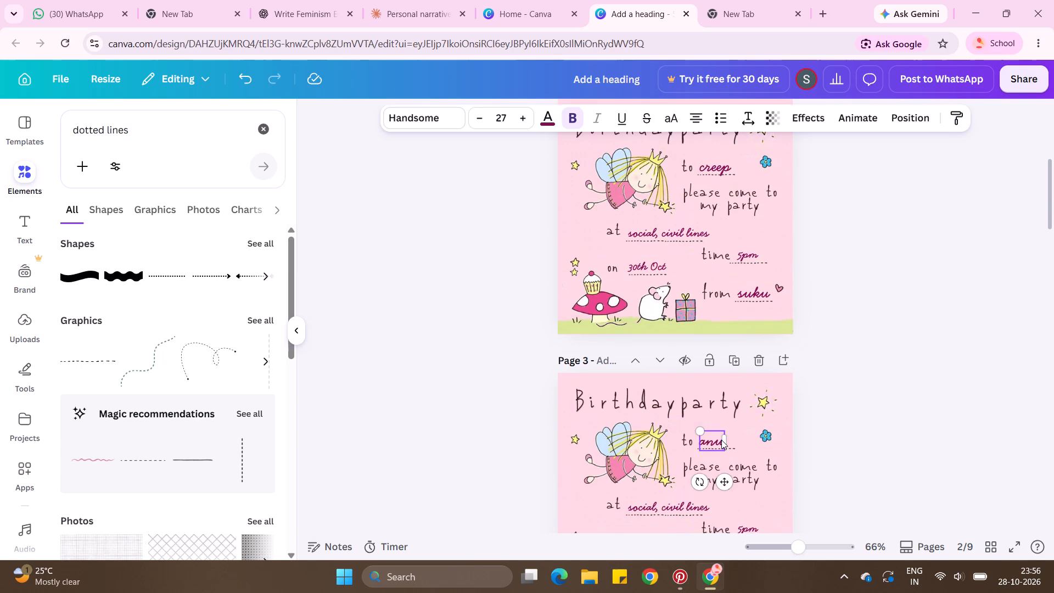
type("betu")
double_click(864, 452)
Replace the recipient name "anu" on page 4 with "406".
scroll(864, 452, "down", 3)
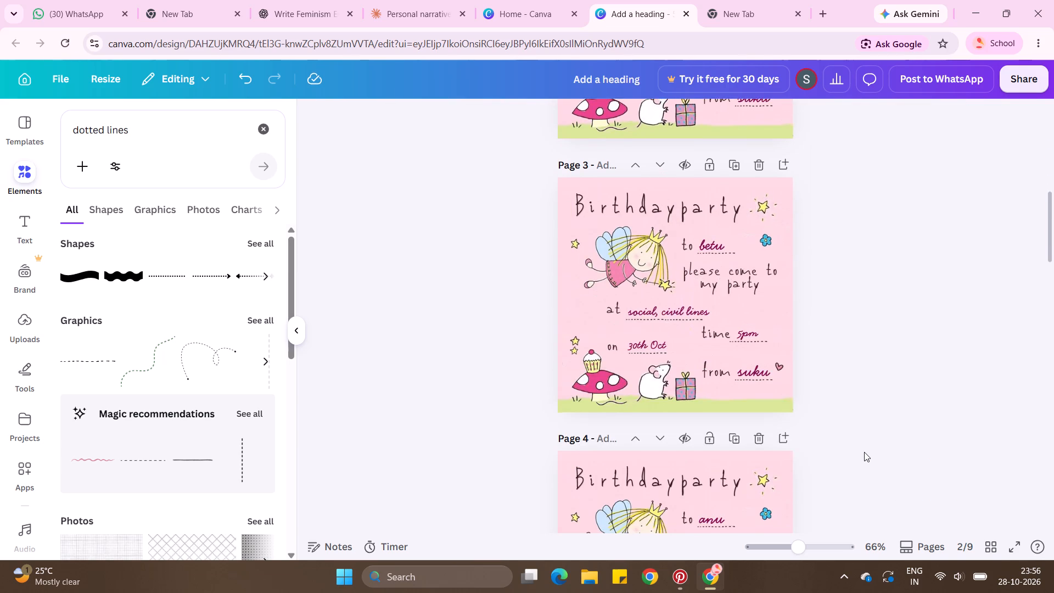
scroll(710, 495, "down", 1)
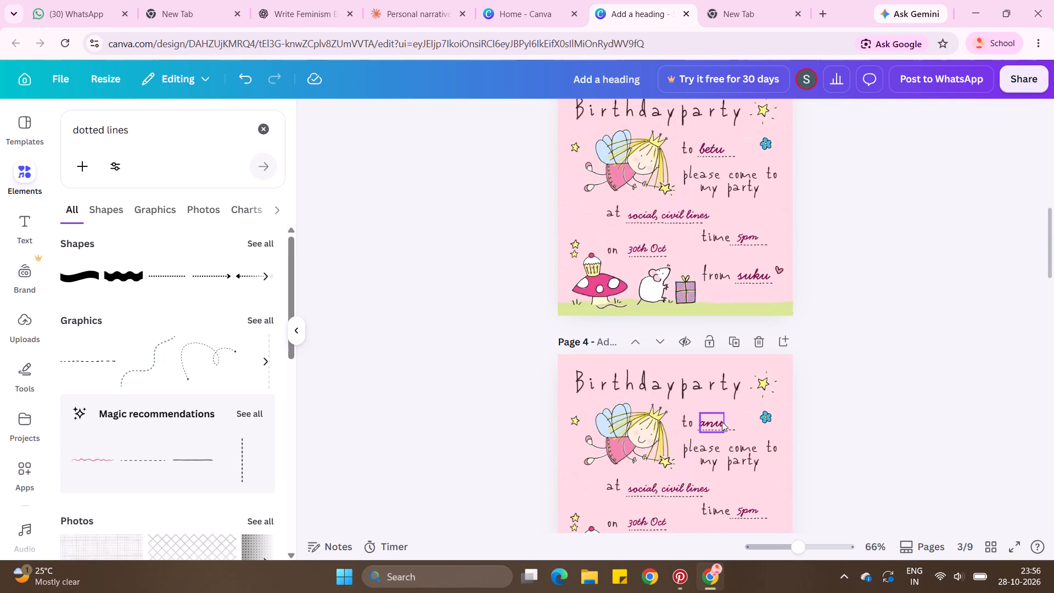
double_click(722, 422)
type("406")
Replace the recipient name "anu" on page 5 with "406+".
scroll(722, 422, "down", 3)
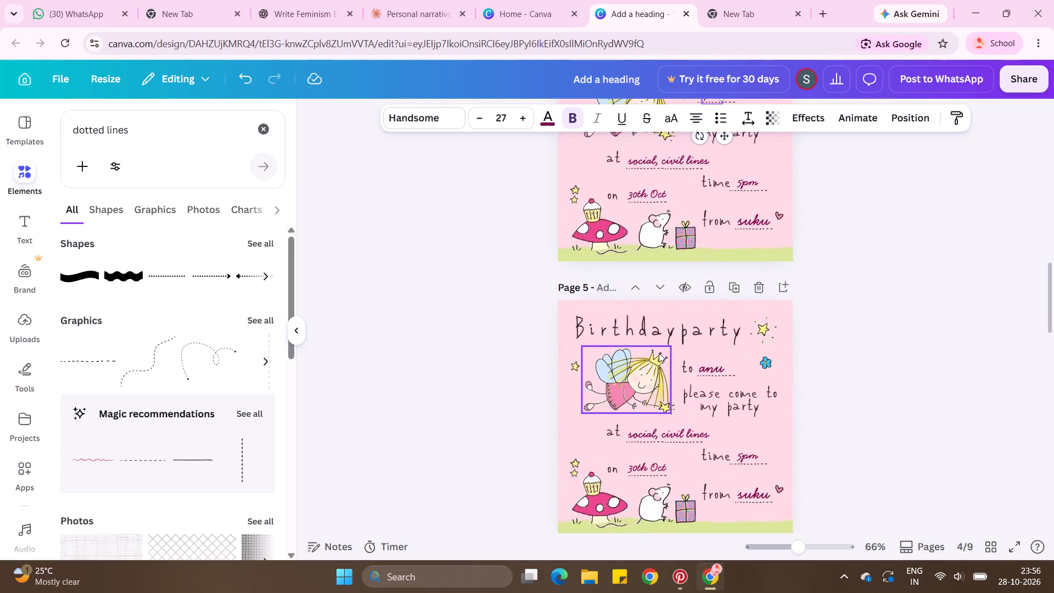
double_click(708, 374)
type("40")
type("6+")
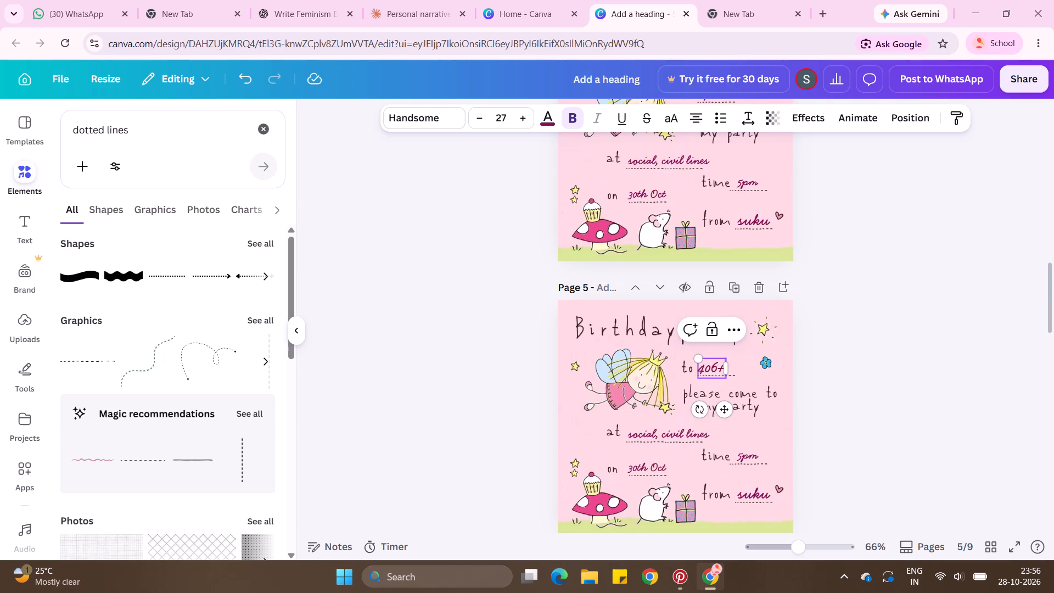
Complete the recipient name on page 5 as "406+1".
key("1")
Replace the recipient name "anu" on page 6 with "tanushree" and shift it clear of the word "to".
scroll(708, 374, "down", 4)
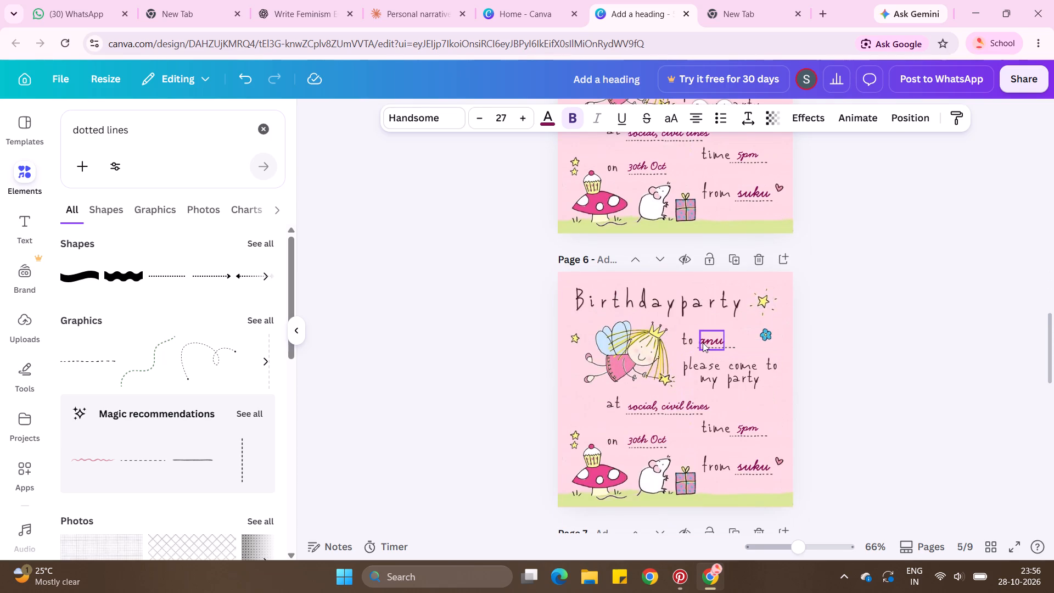
double_click(703, 343)
type("tn")
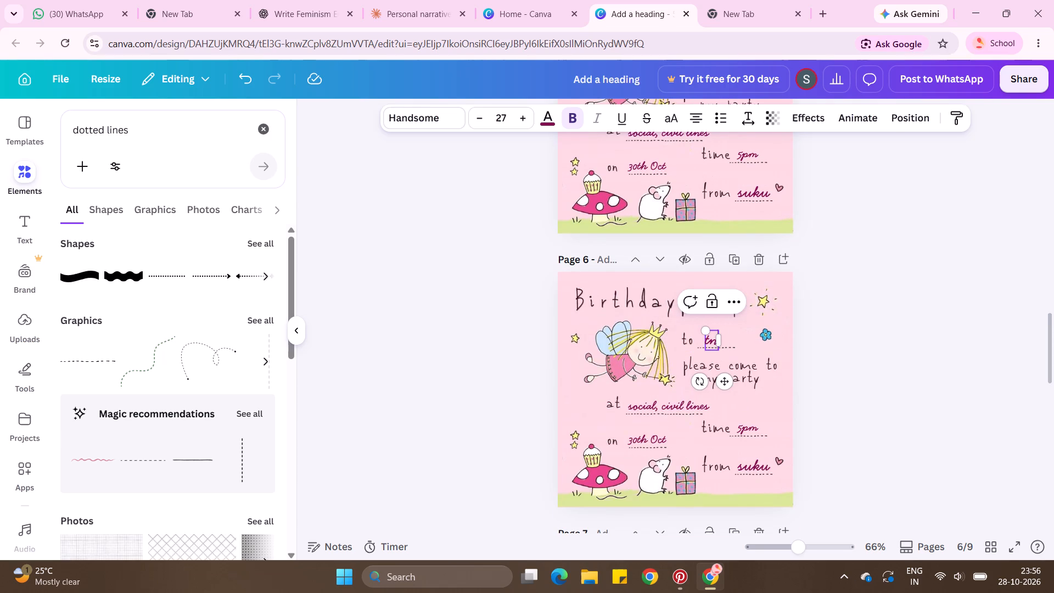
key("BackSpace")
type("anushree")
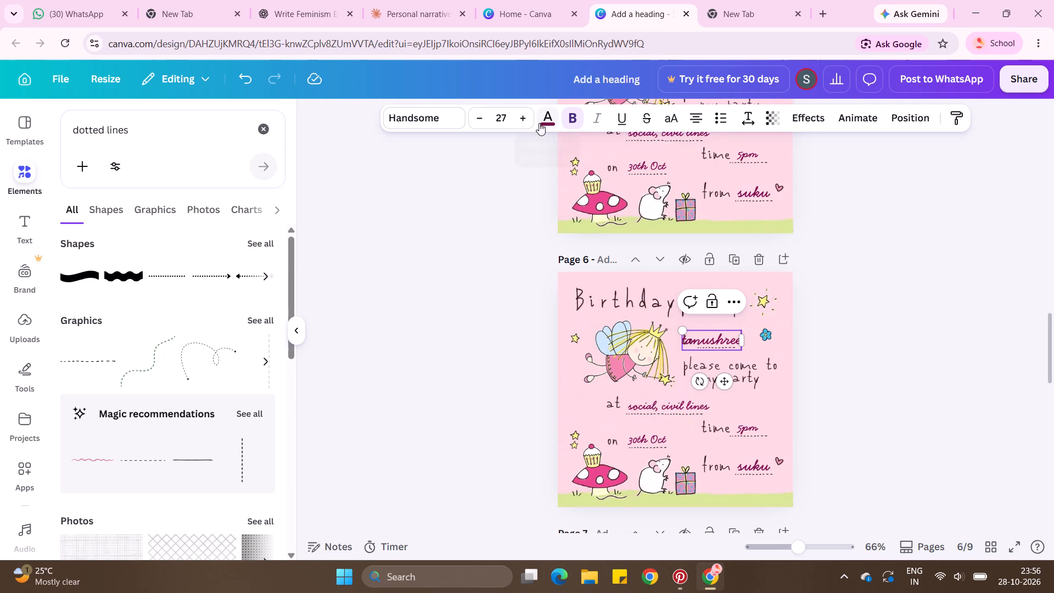
left_click(722, 339)
left_click_drag(722, 376, 736, 376)
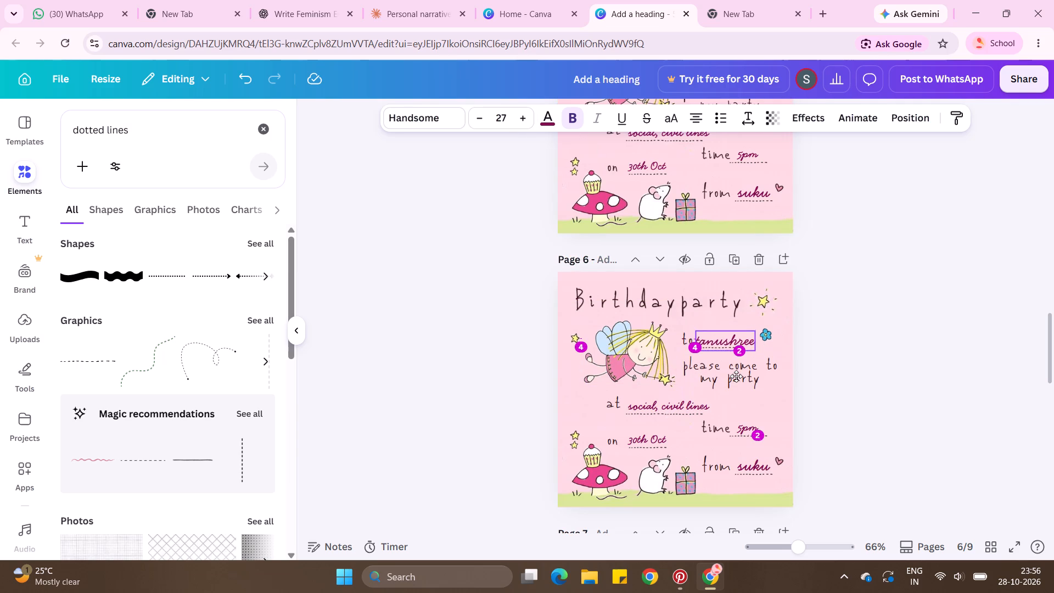
left_click_drag(736, 376, 738, 374)
double_click(833, 350)
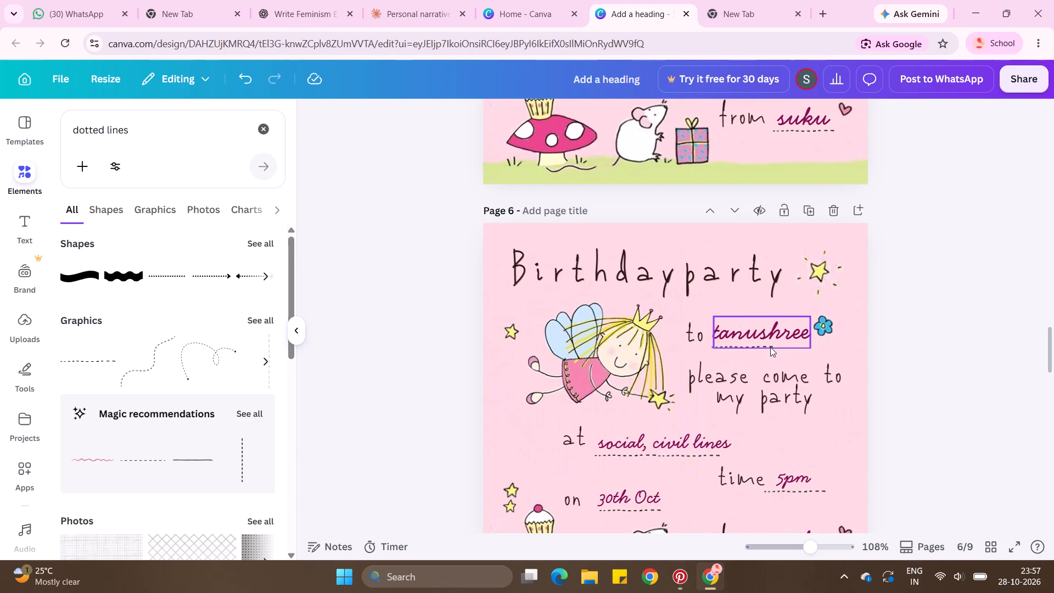
Extend the dashed line under "tanushree" on page 6 with a copy placed end to end, keeping the name just above it.
left_click_drag(770, 337, 770, 332)
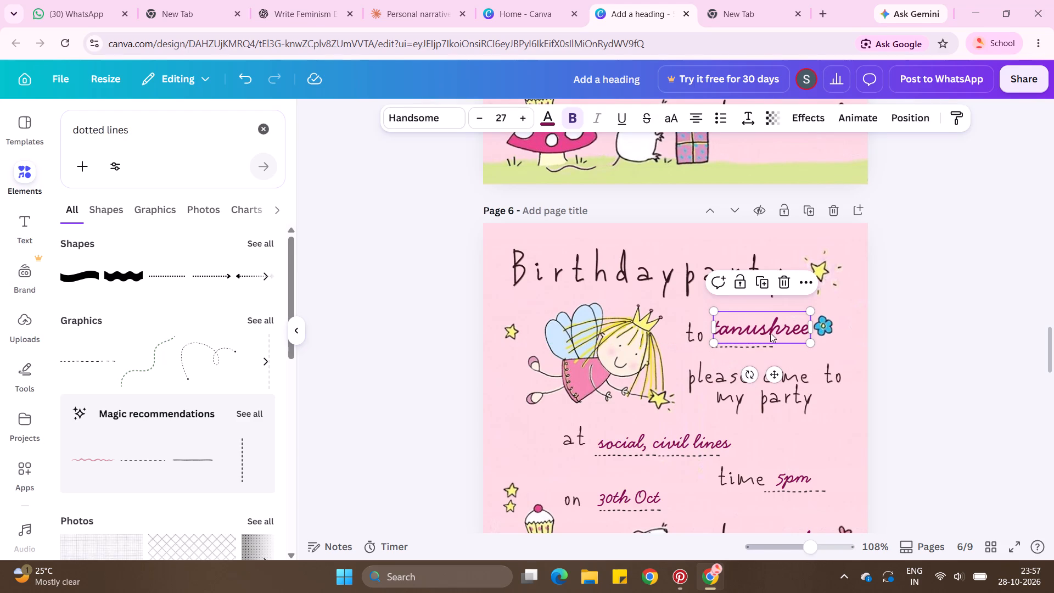
left_click(766, 347)
key("ctrl+c")
key("ctrl+v")
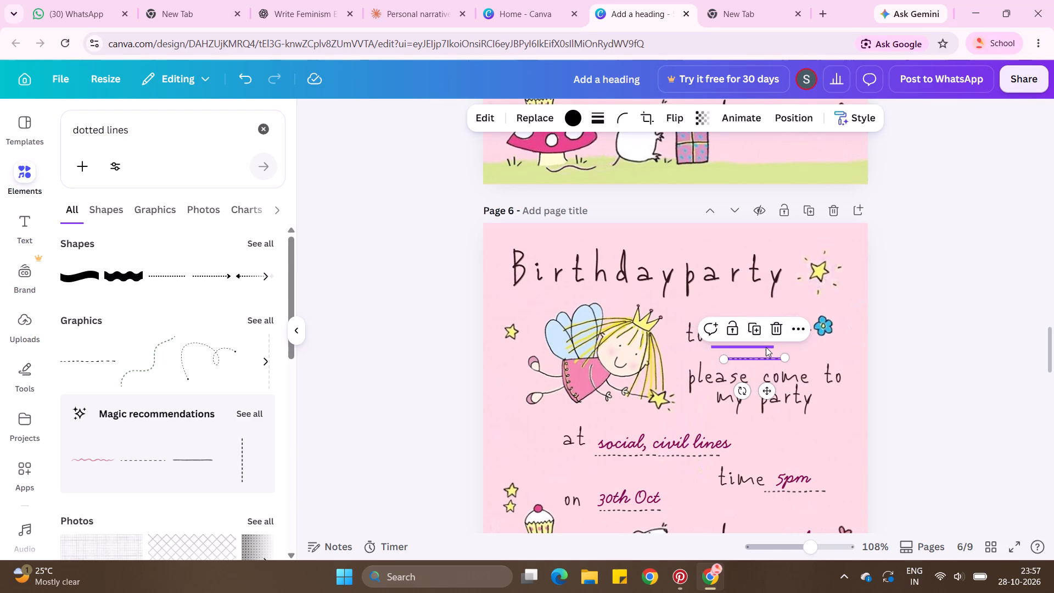
left_click_drag(769, 389, 823, 374)
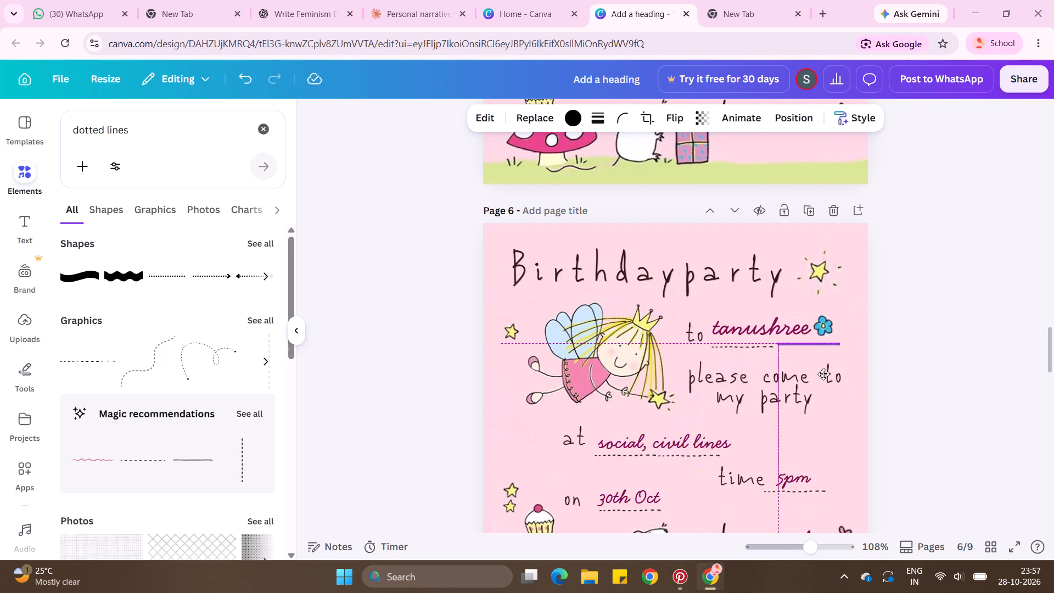
left_click_drag(823, 374, 823, 377)
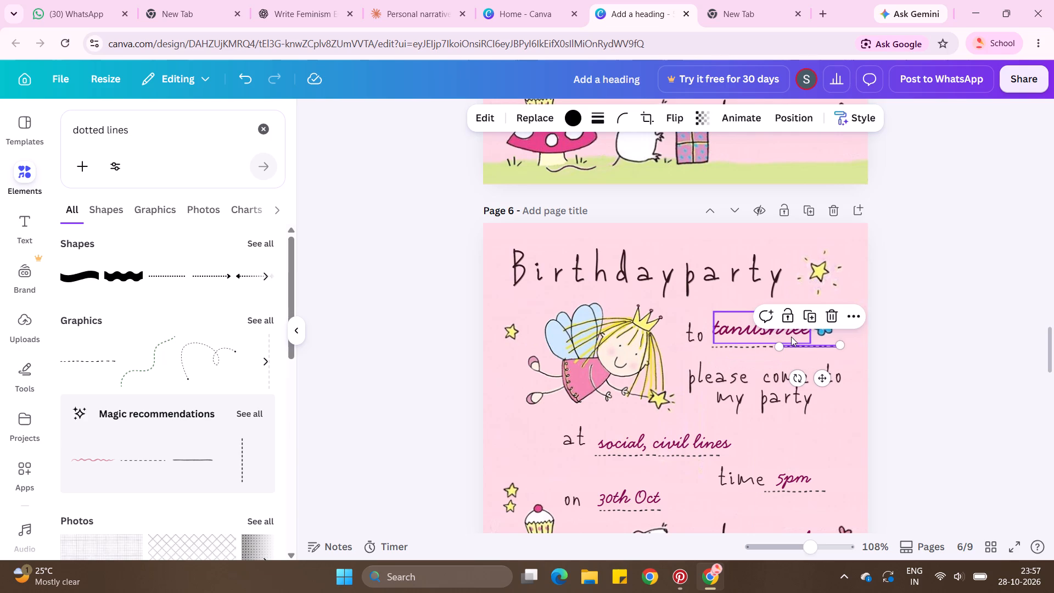
left_click_drag(791, 334, 792, 340)
double_click(903, 340)
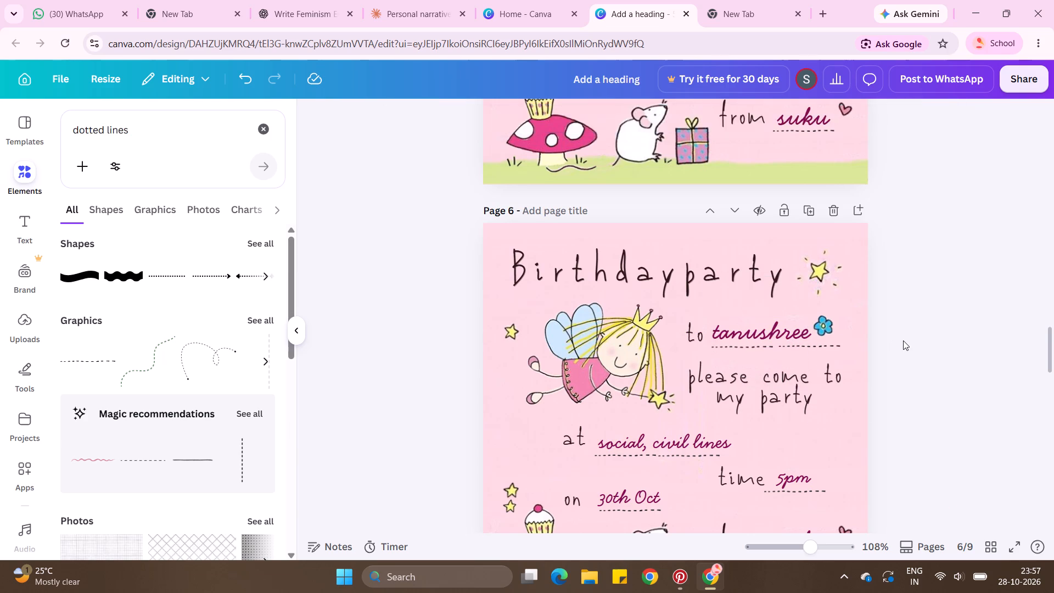
Move the blue flower on page 6 farther right, clear of the end of "tanushree".
scroll(903, 340, "down", 1)
left_click_drag(829, 273, 850, 273)
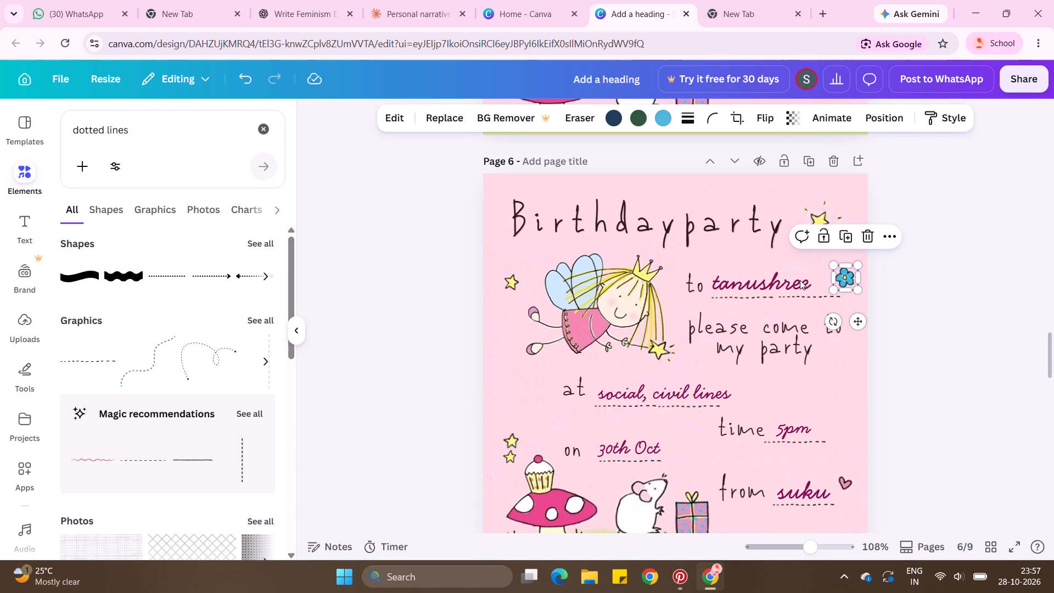
left_click(780, 281)
left_click(780, 281)
Replace the recipient name "anu" on page 8 with "sanat" and nudge it slightly away from the word "to".
scroll(780, 281, "down", 2)
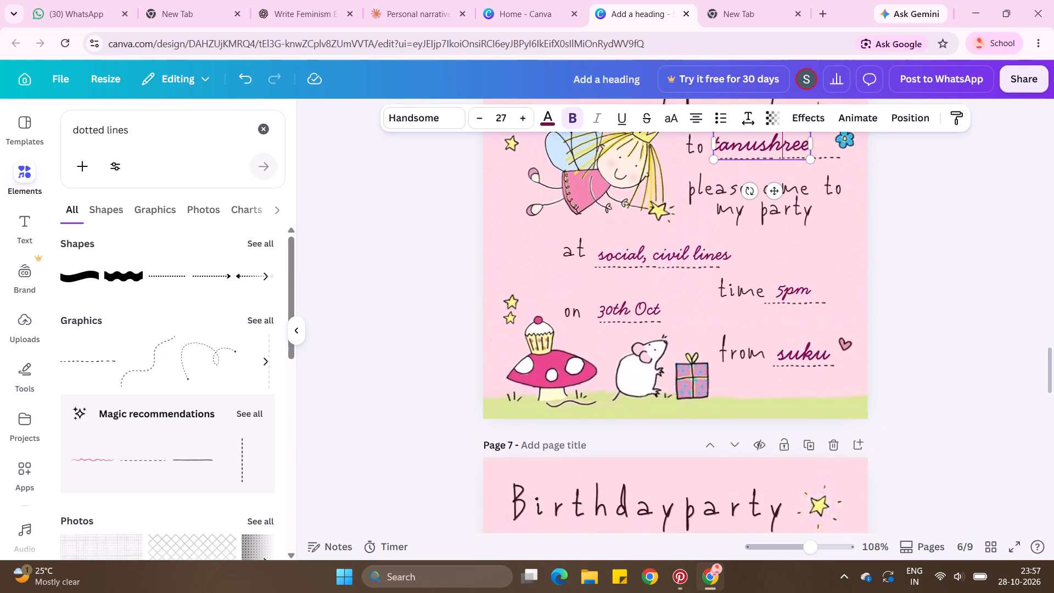
scroll(780, 281, "down", 2)
double_click(749, 258)
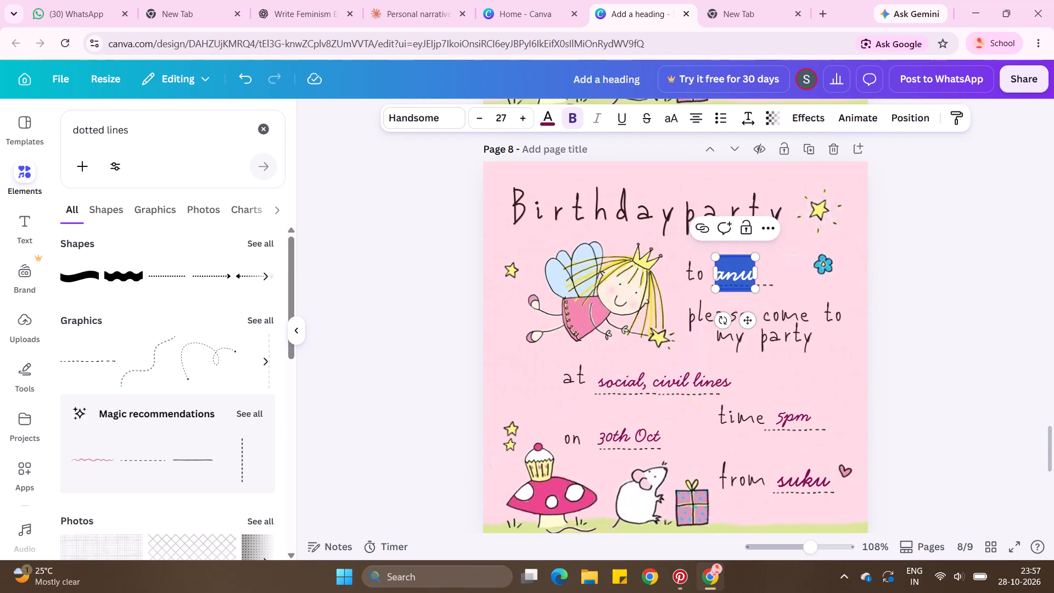
type("sanat")
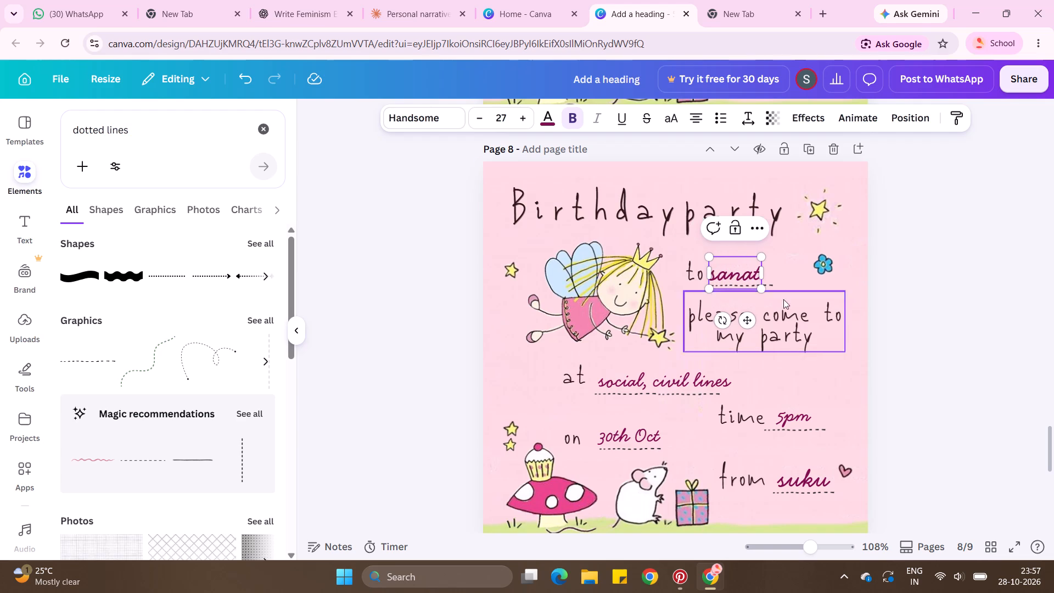
left_click(746, 272)
double_click(903, 272)
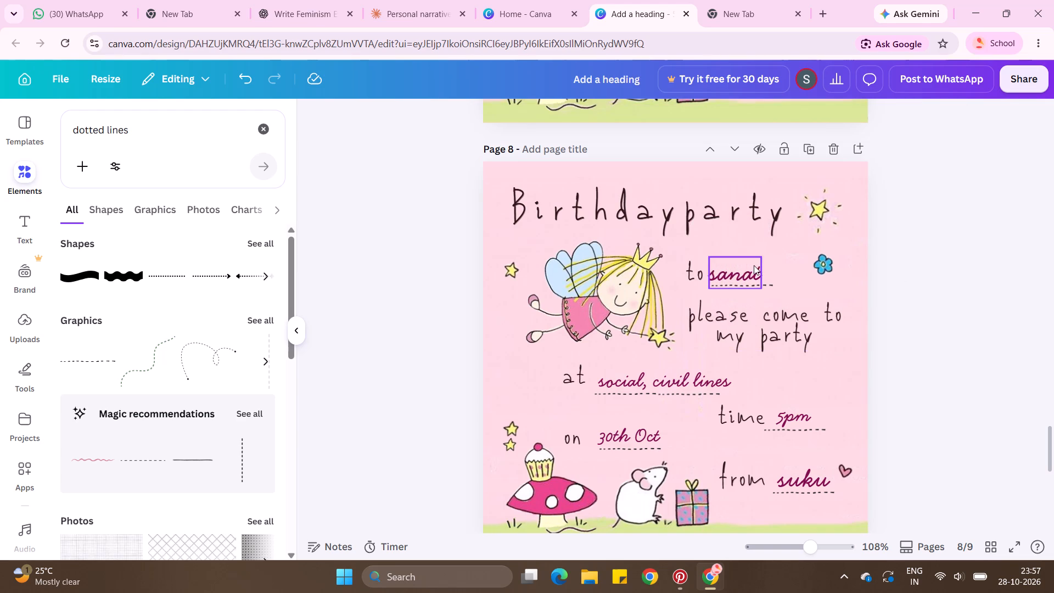
left_click_drag(752, 266, 756, 266)
Open the recipient name "anu" on page 9 for editing.
scroll(756, 266, "down", 3)
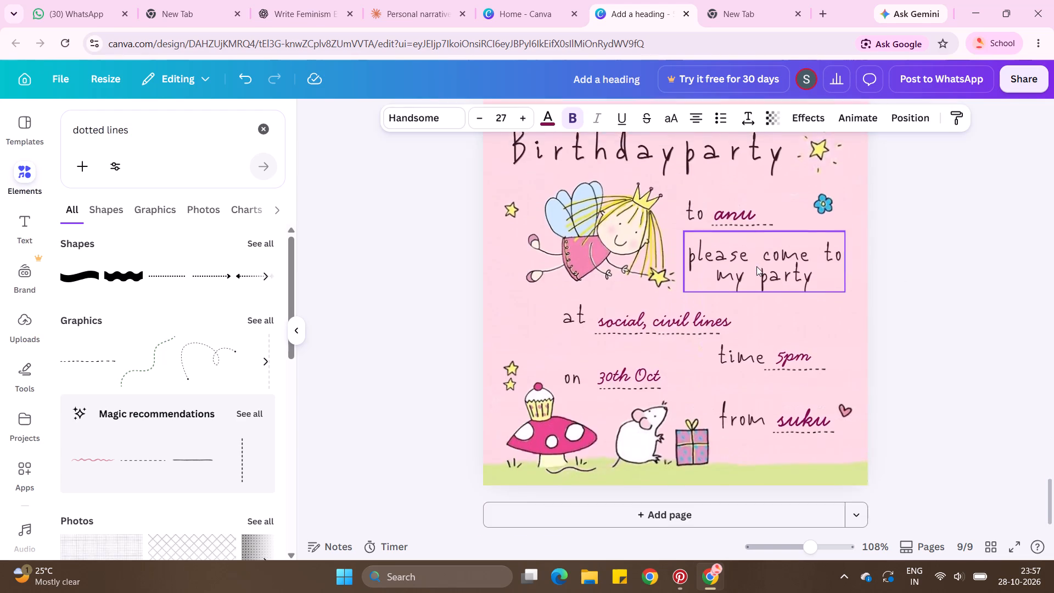
double_click(731, 362)
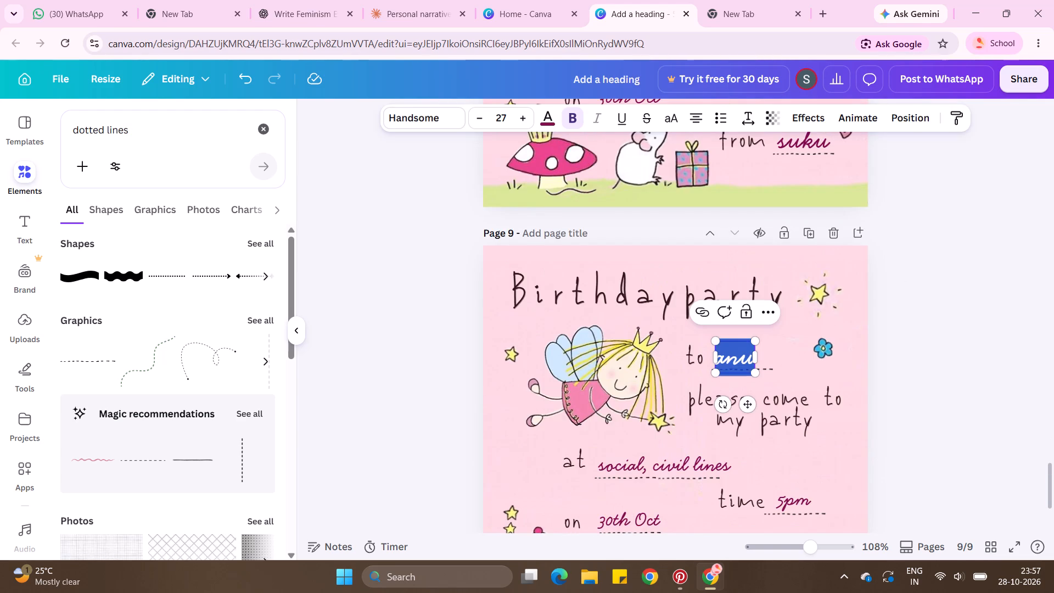
Replace the recipient name on page 9 with "pranam" and shift it clear of the word "to", just above the dashed line.
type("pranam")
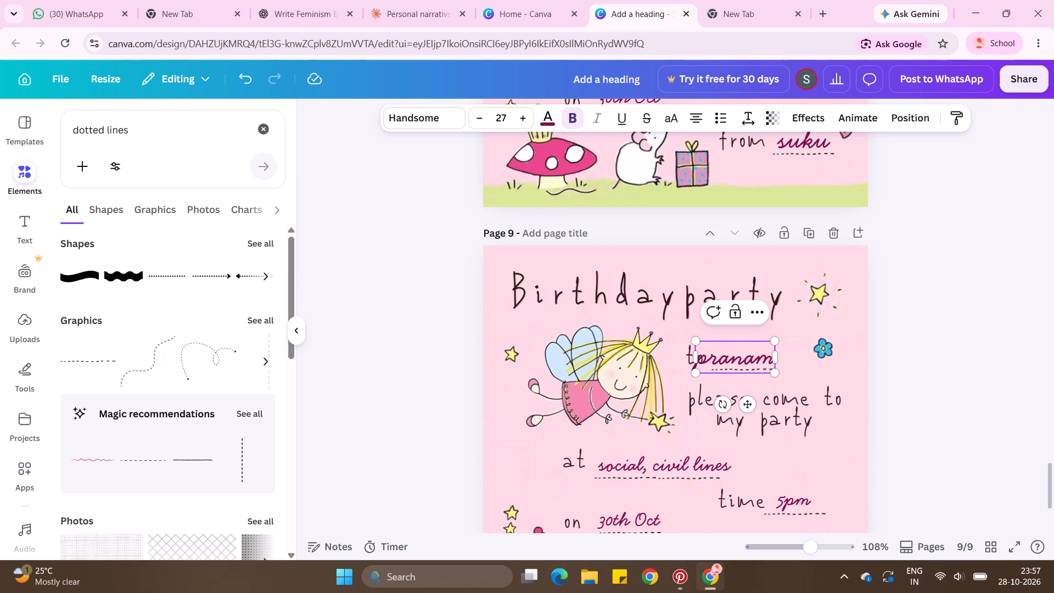
left_click_drag(747, 407, 759, 403)
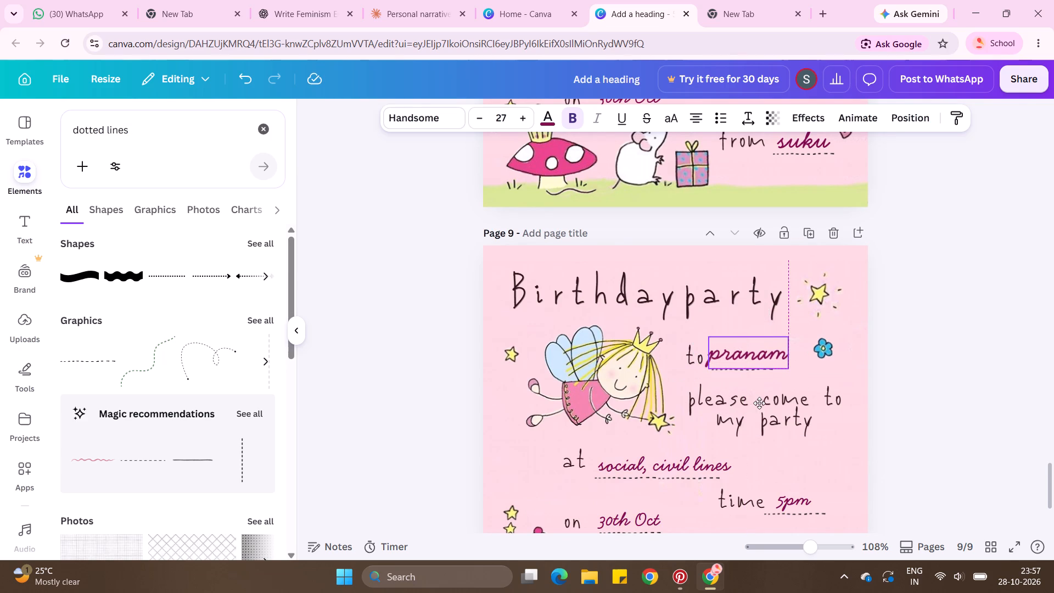
left_click_drag(759, 403, 765, 406)
left_click(928, 377)
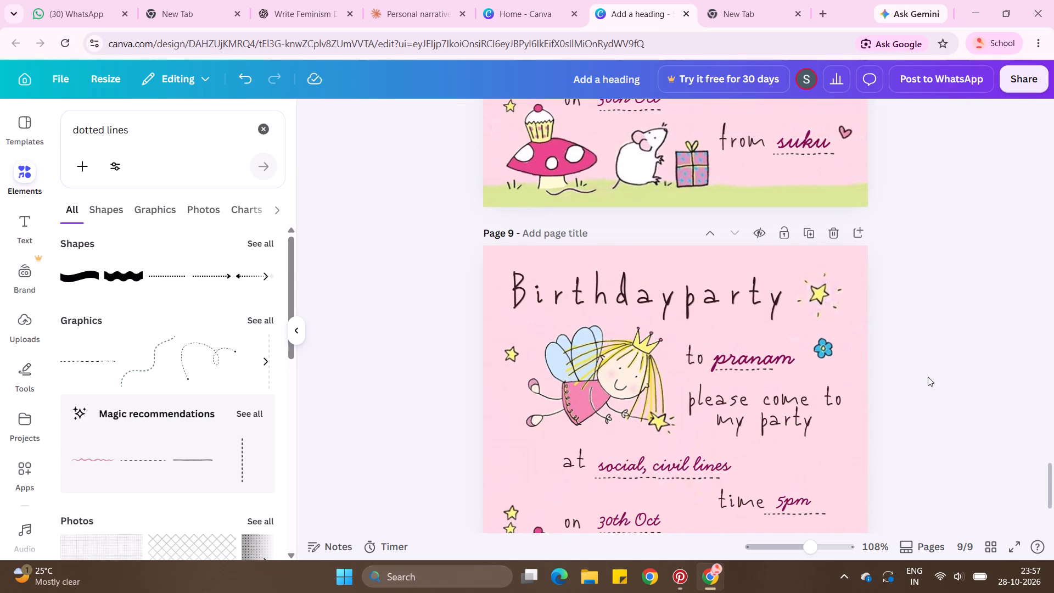
left_click(986, 544)
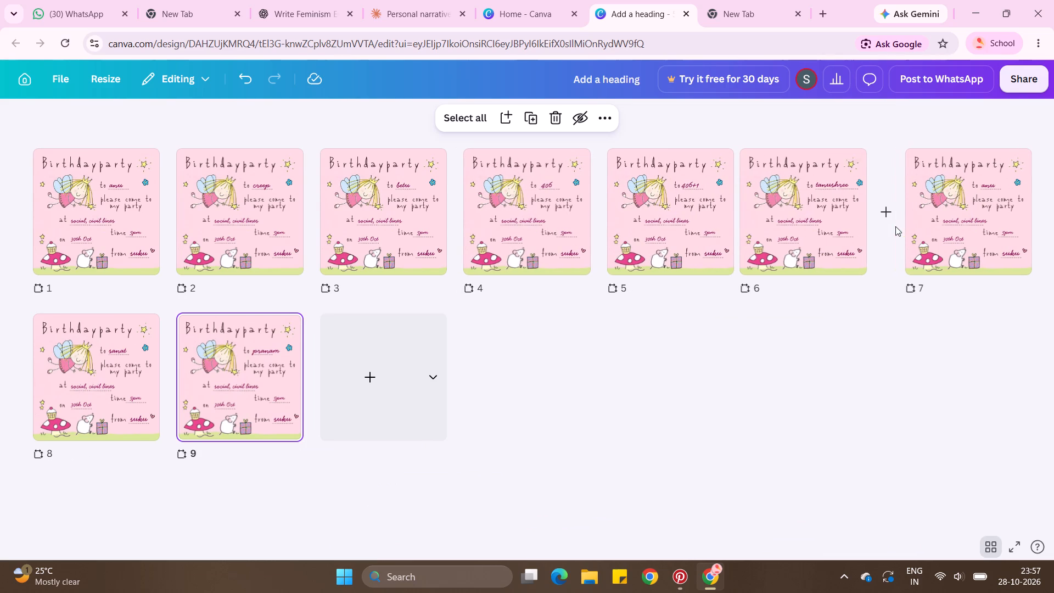